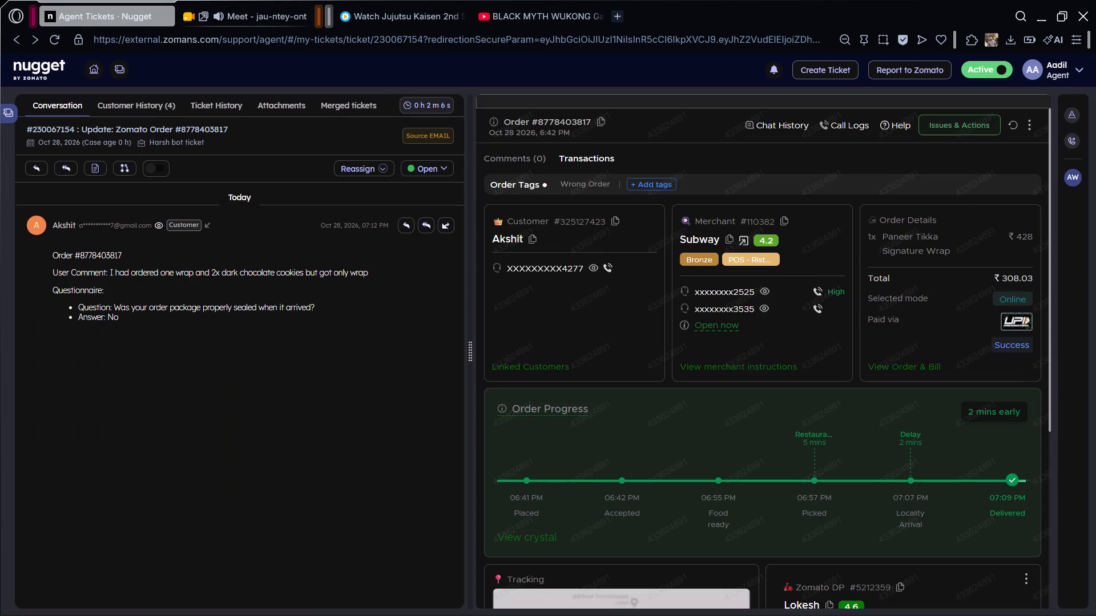
pyautogui.click(1028, 126)
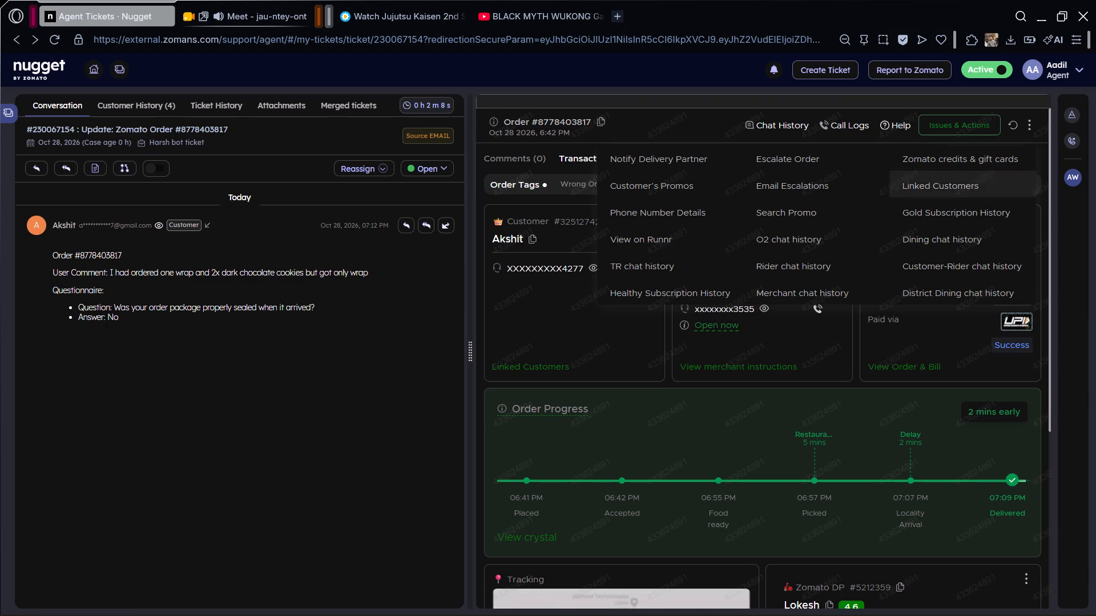
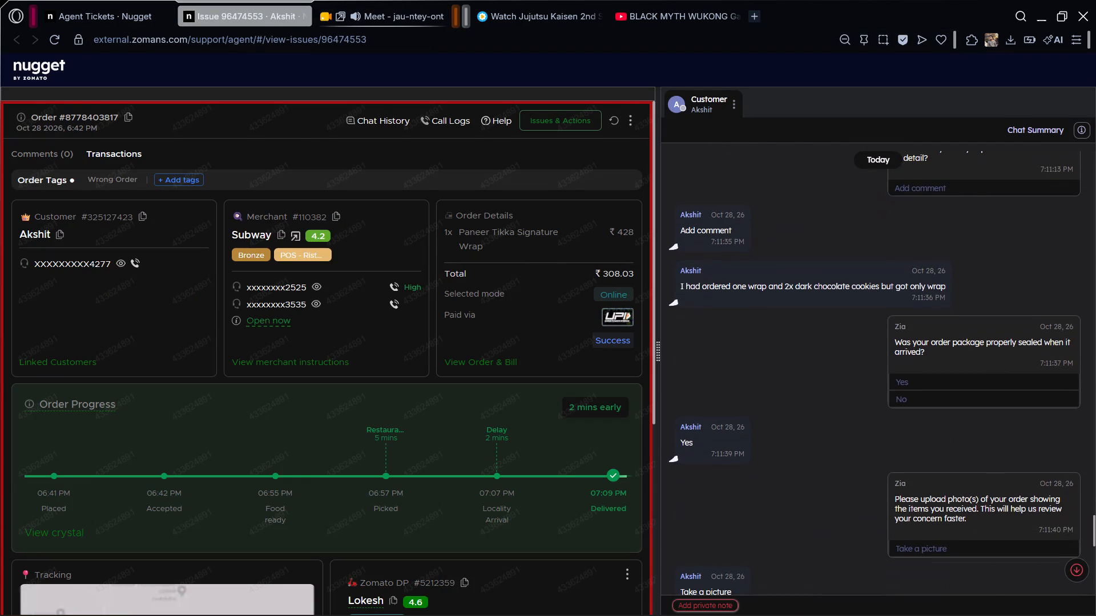
# Review the customer's chat about the missing cookies, including the seal answer and the uploaded package photos.
pyautogui.scroll(-3, 856, 374)
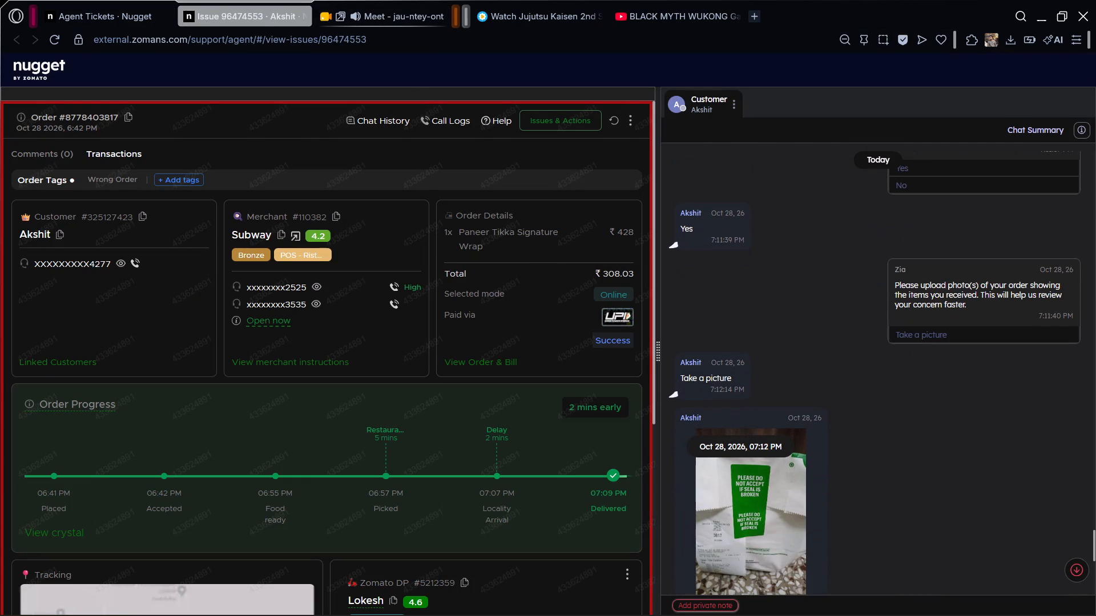
pyautogui.scroll(-5, 856, 374)
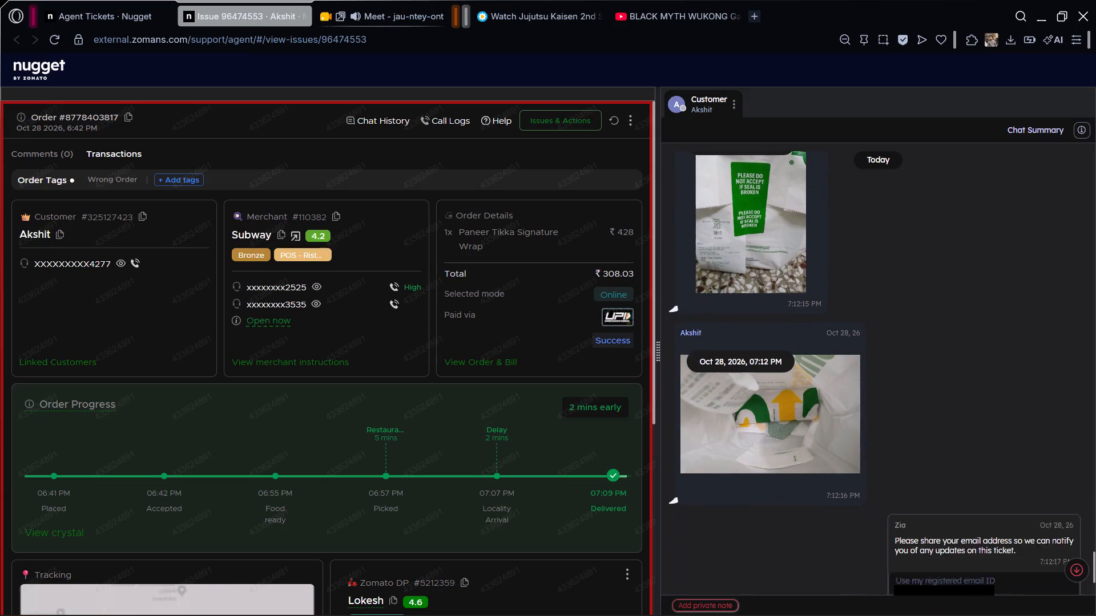
pyautogui.scroll(2, 856, 374)
pyautogui.scroll(-1, 856, 374)
pyautogui.scroll(1, 856, 374)
pyautogui.click(90, 177)
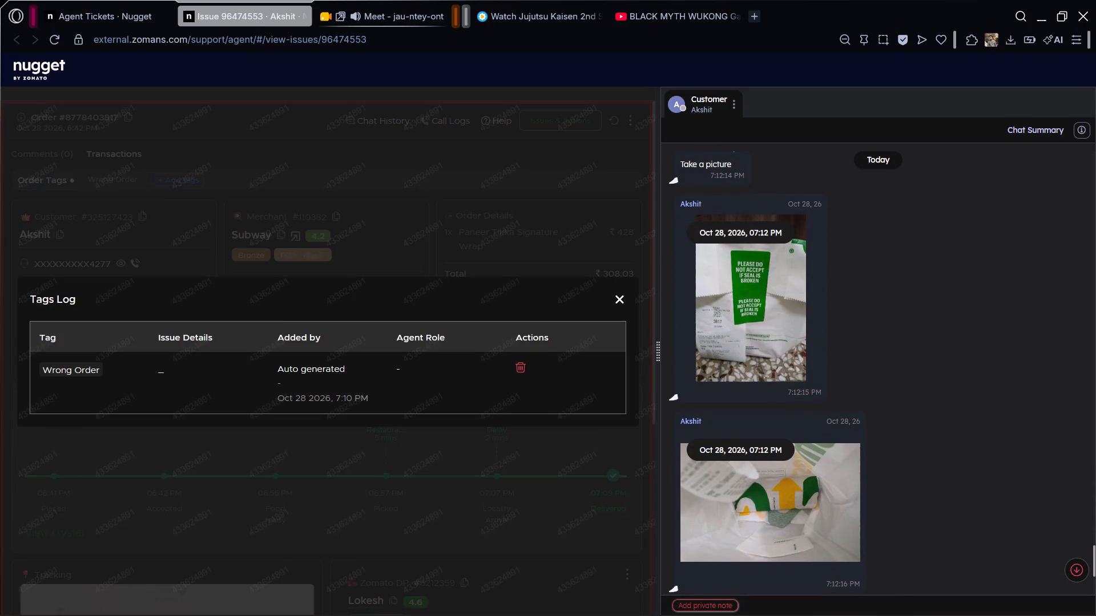
pyautogui.click(528, 370)
pyautogui.click(521, 365)
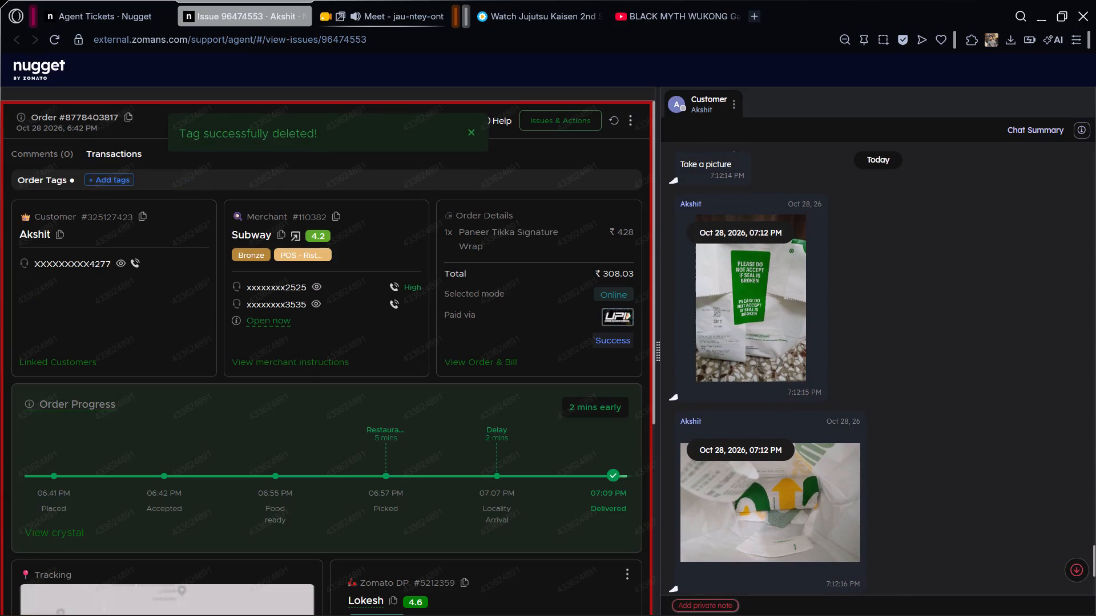
pyautogui.click(105, 171)
pyautogui.click(107, 175)
pyautogui.write('mi')
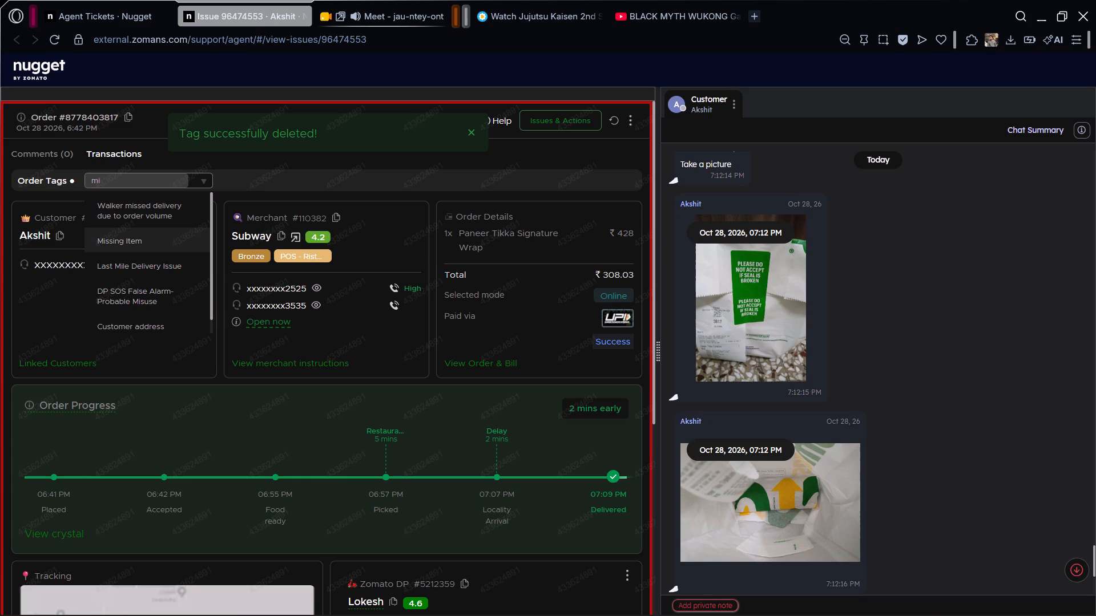
pyautogui.click(128, 230)
pyautogui.click(112, 0)
pyautogui.click(237, 0)
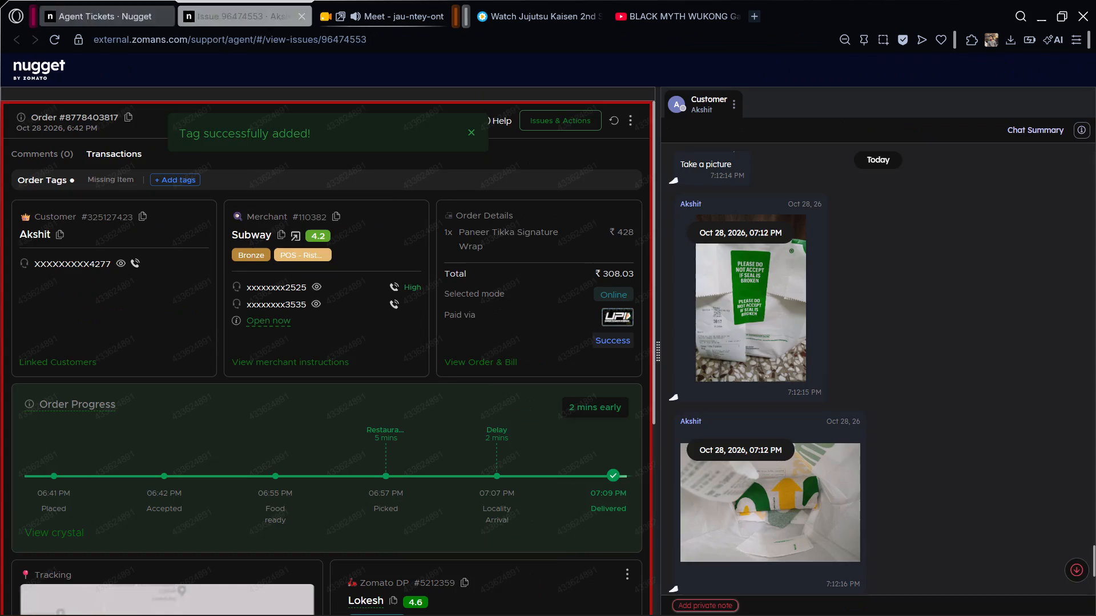
pyautogui.click(105, 0)
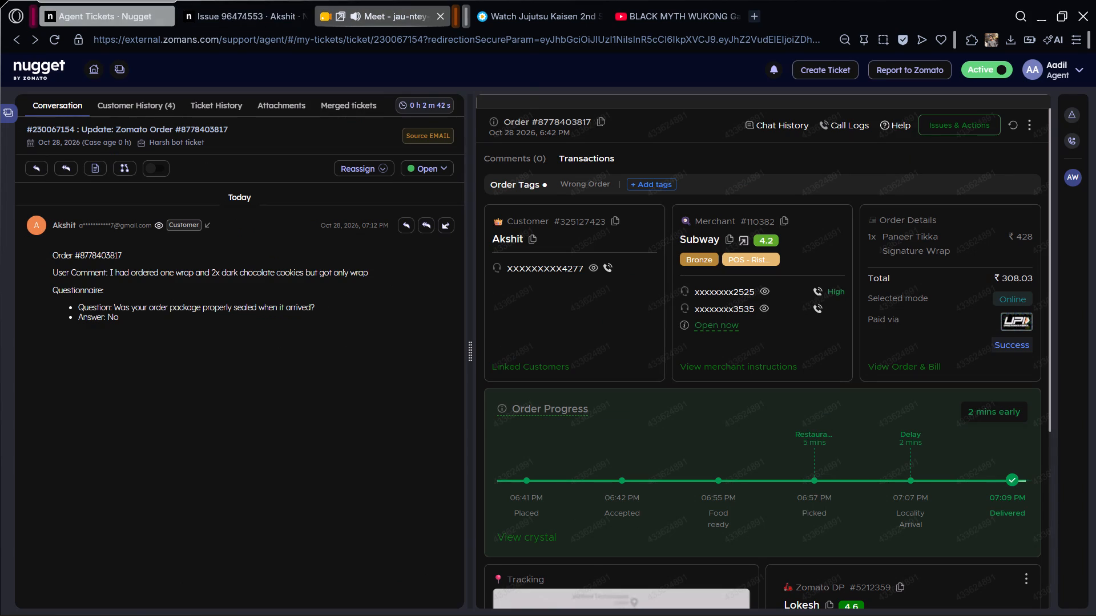
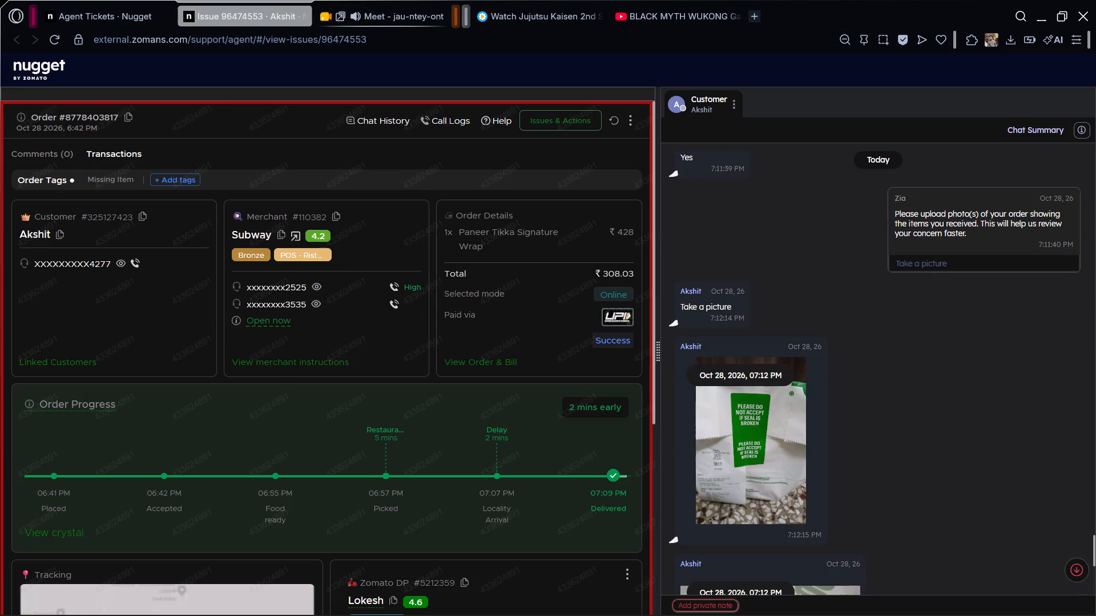
pyautogui.scroll(1, 650, 260)
pyautogui.scroll(-5, 655, 268)
pyautogui.scroll(5, 660, 271)
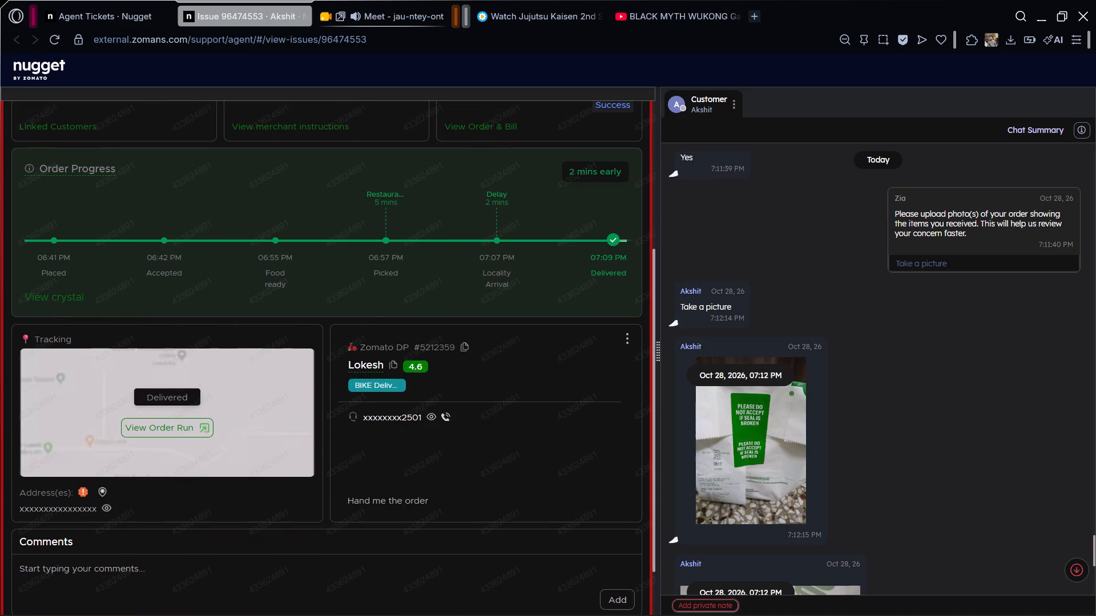
pyautogui.scroll(2, 752, 283)
pyautogui.scroll(-2, 752, 283)
pyautogui.scroll(1, 752, 283)
pyautogui.scroll(-1, 803, 306)
pyautogui.scroll(1, 803, 306)
pyautogui.scroll(-1, 803, 306)
pyautogui.scroll(4, 803, 306)
pyautogui.scroll(-2, 832, 311)
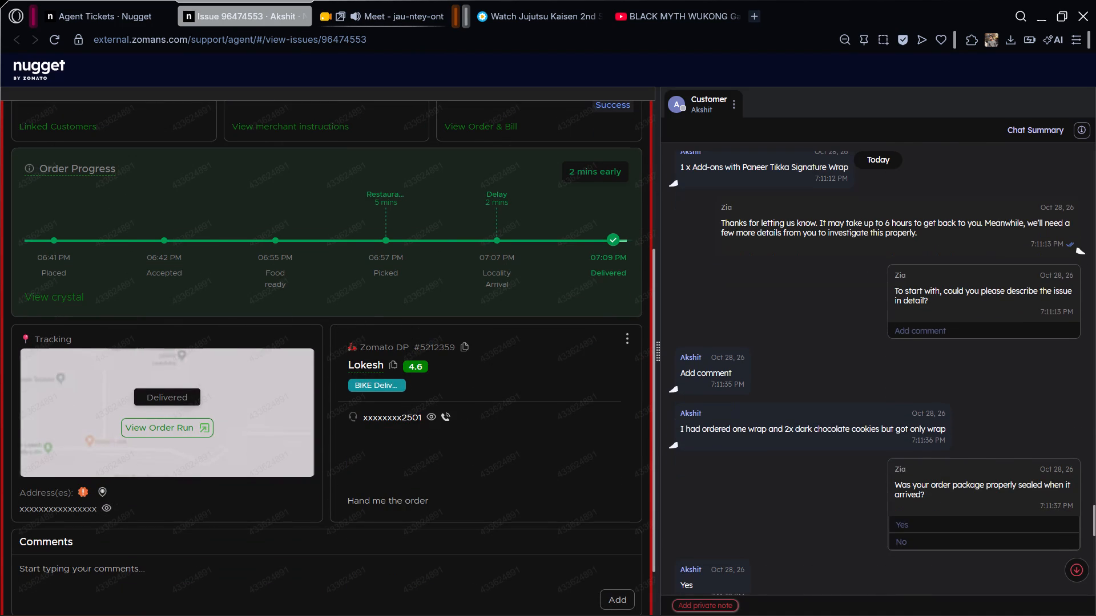
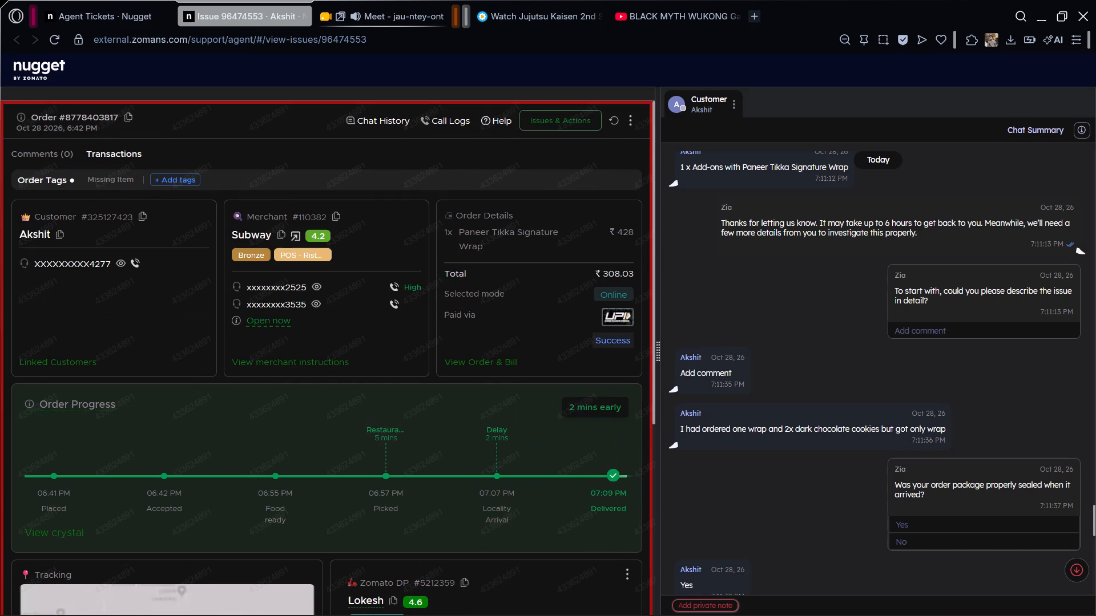
# Open the Subway merchant's Zomato restaurant page from the order and close it to return to the ticket.
pyautogui.click(292, 232)
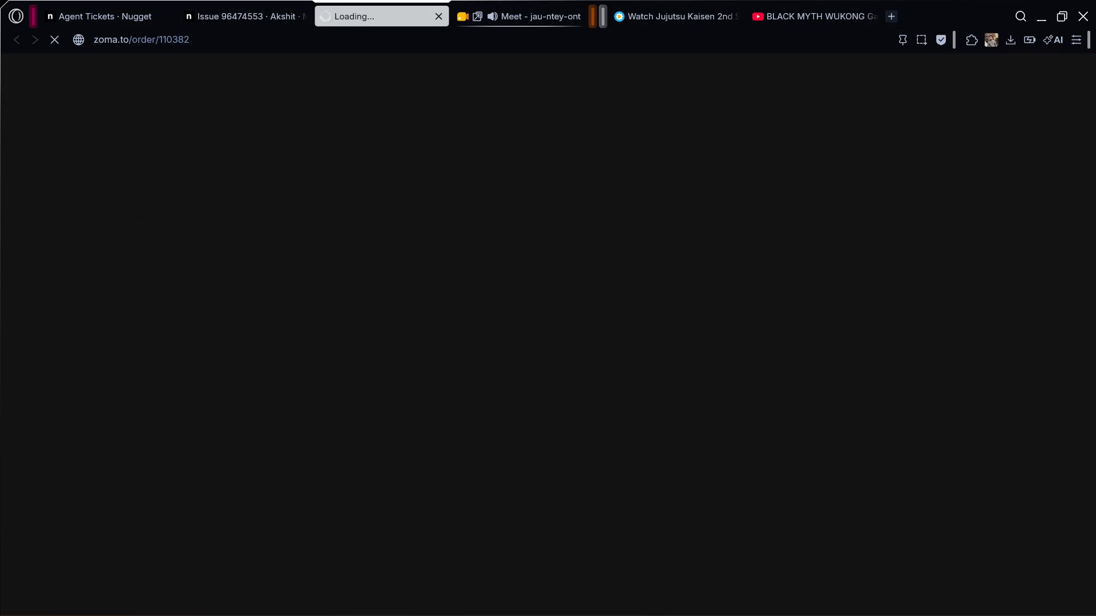
pyautogui.click(440, 14)
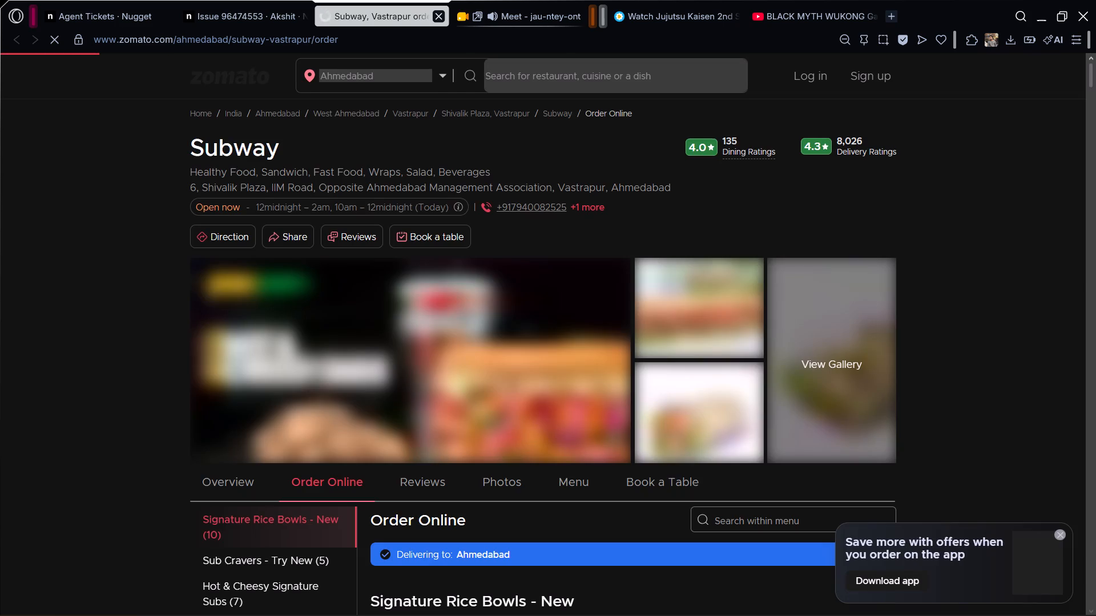
# Place a call to the Subway merchant using the contact number marked High.
pyautogui.click(396, 285)
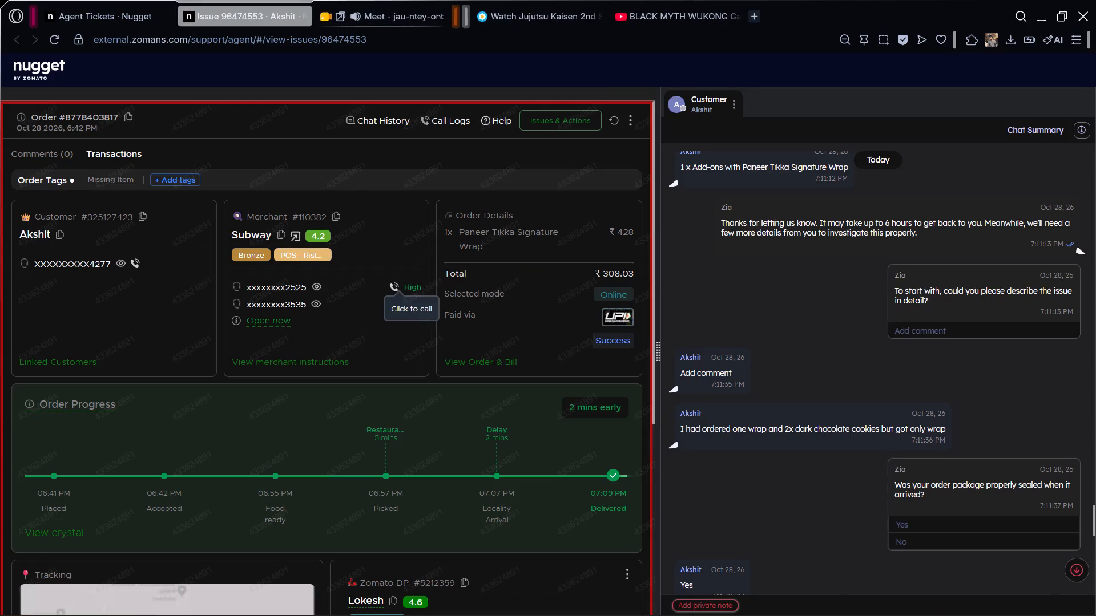
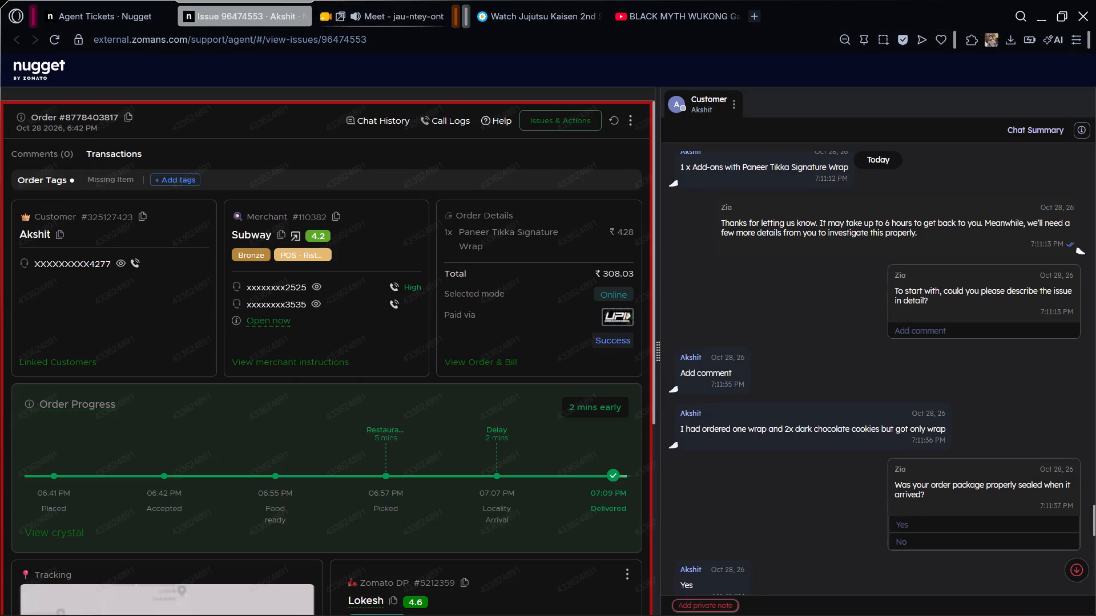
# Review the customer's chat, examining the complaint description, the package seal answers and the uploaded photos of the order.
pyautogui.scroll(-5, 843, 319)
pyautogui.scroll(2, 843, 319)
pyautogui.scroll(-1, 843, 319)
pyautogui.scroll(2, 843, 319)
pyautogui.scroll(-6, 843, 319)
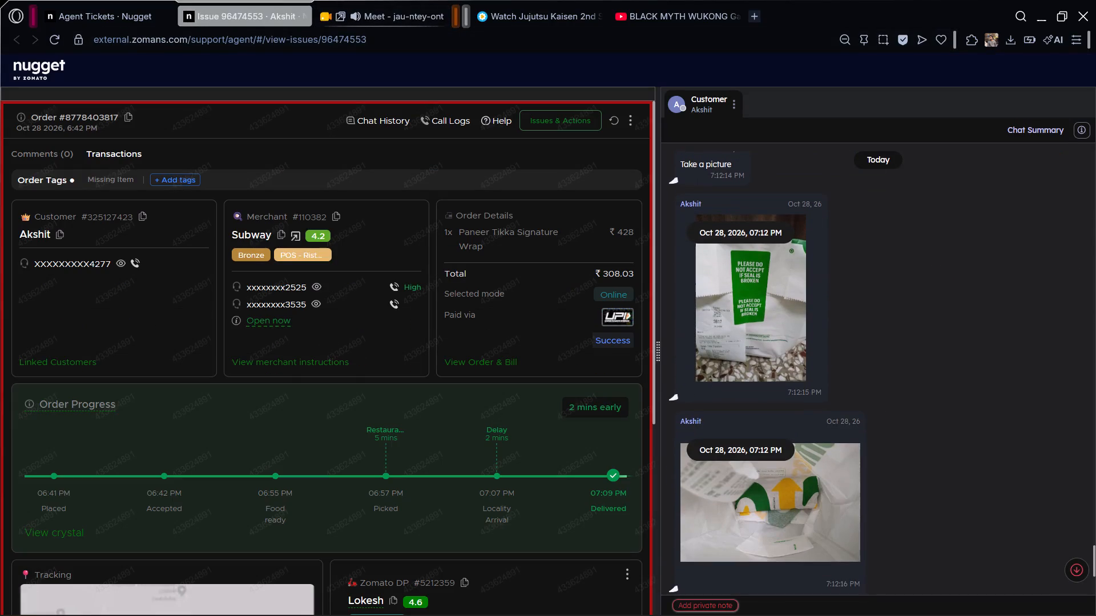
pyautogui.scroll(-1, 851, 319)
pyautogui.scroll(1, 851, 319)
pyautogui.scroll(-2, 851, 319)
pyautogui.scroll(1, 851, 319)
pyautogui.scroll(-3, 851, 319)
pyautogui.scroll(2, 851, 319)
pyautogui.scroll(-2, 851, 319)
pyautogui.scroll(1, 851, 319)
pyautogui.scroll(-2, 851, 319)
pyautogui.scroll(1, 851, 319)
pyautogui.scroll(-1, 851, 319)
pyautogui.scroll(2, 851, 319)
pyautogui.scroll(-1, 851, 319)
pyautogui.scroll(4, 851, 319)
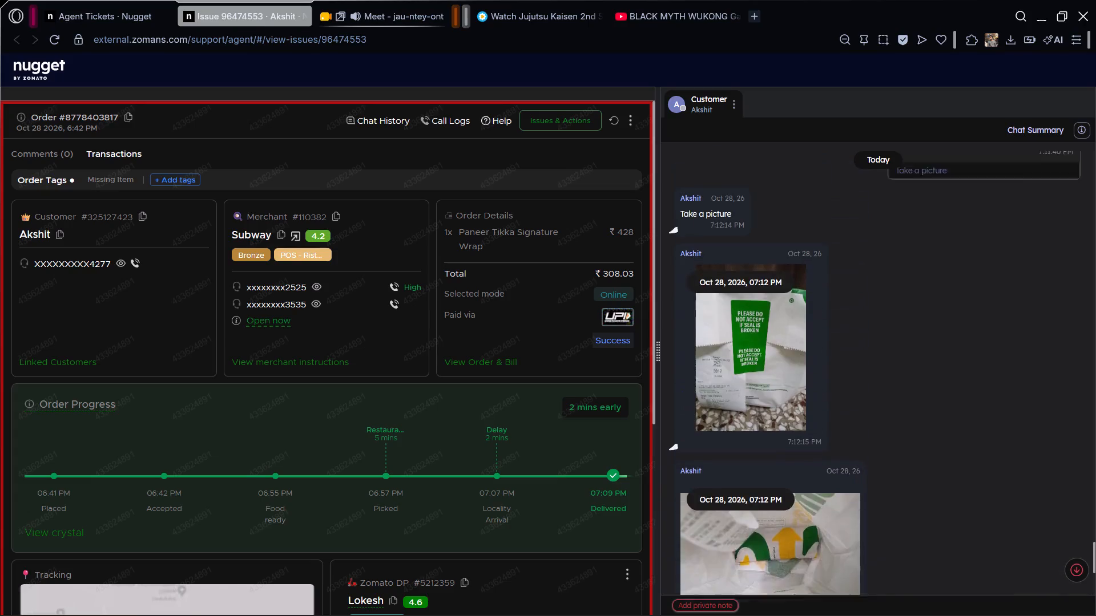
pyautogui.scroll(5, 851, 319)
pyautogui.scroll(-1, 851, 319)
pyautogui.scroll(3, 851, 319)
pyautogui.scroll(-2, 851, 319)
pyautogui.scroll(2, 851, 319)
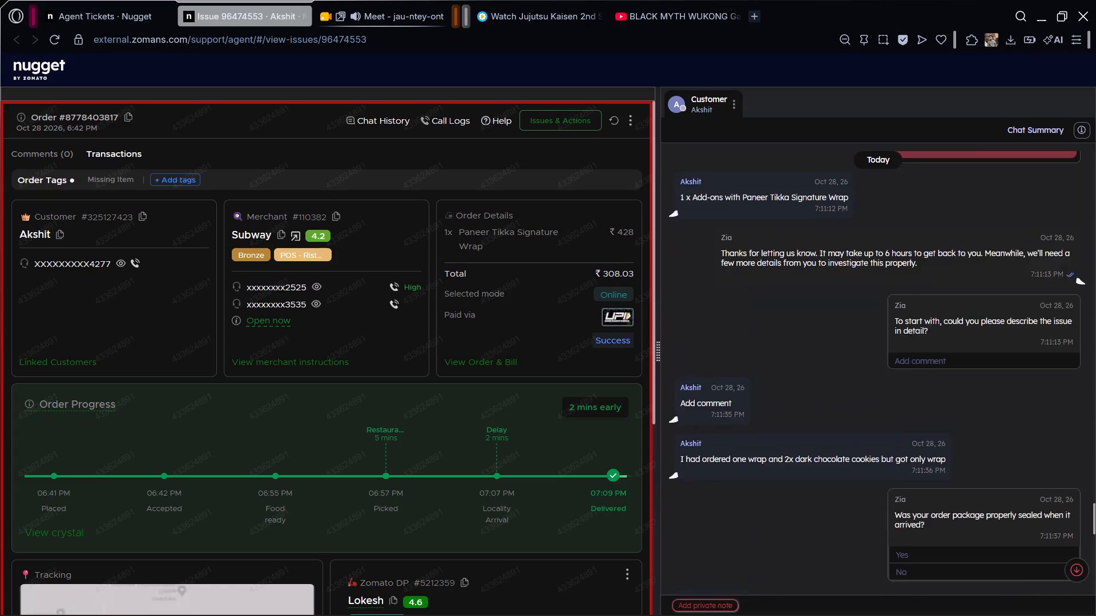
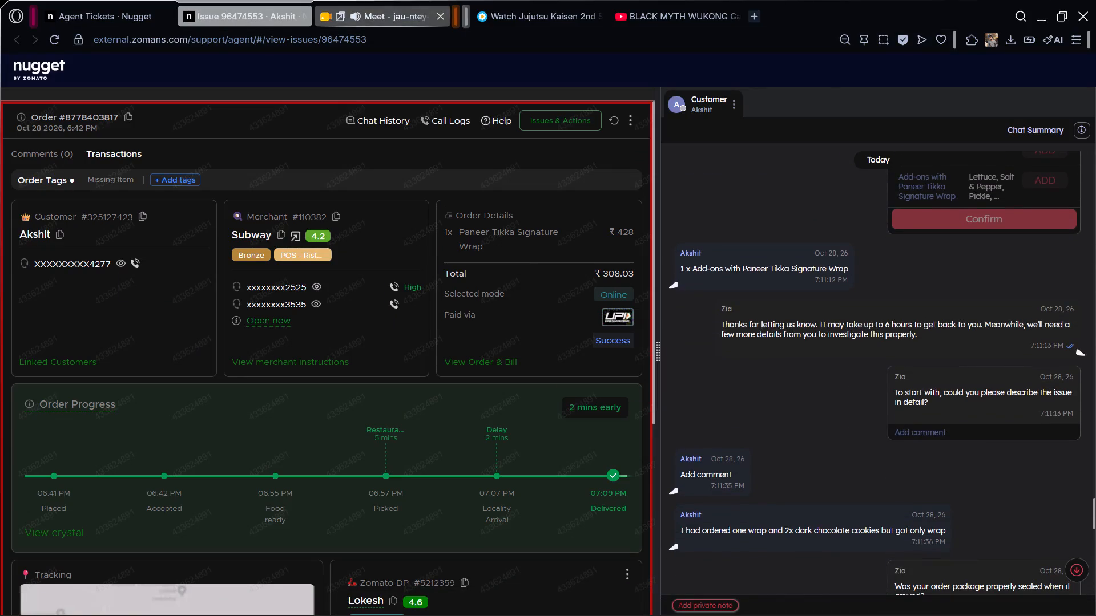
# Place a callback-connected phone call to the customer of the order and confirm the call request.
pyautogui.click(133, 262)
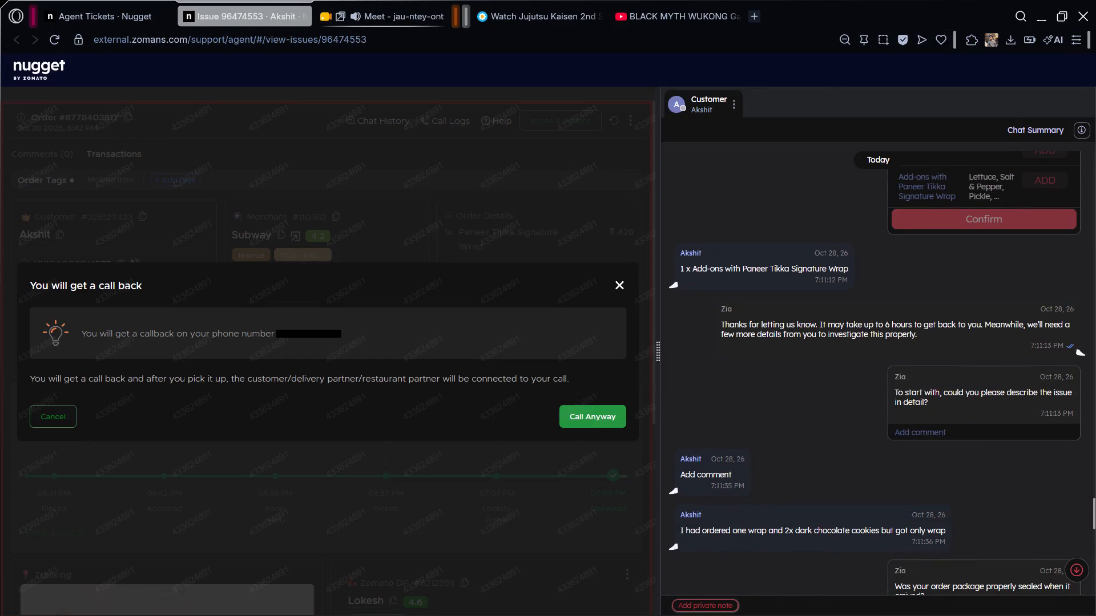
pyautogui.click(596, 410)
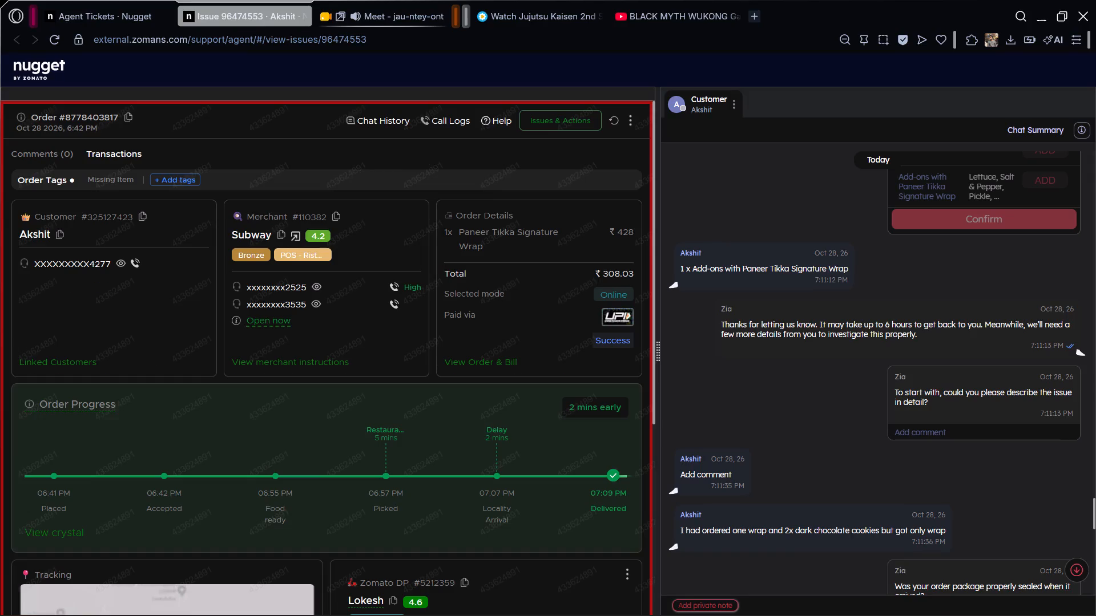
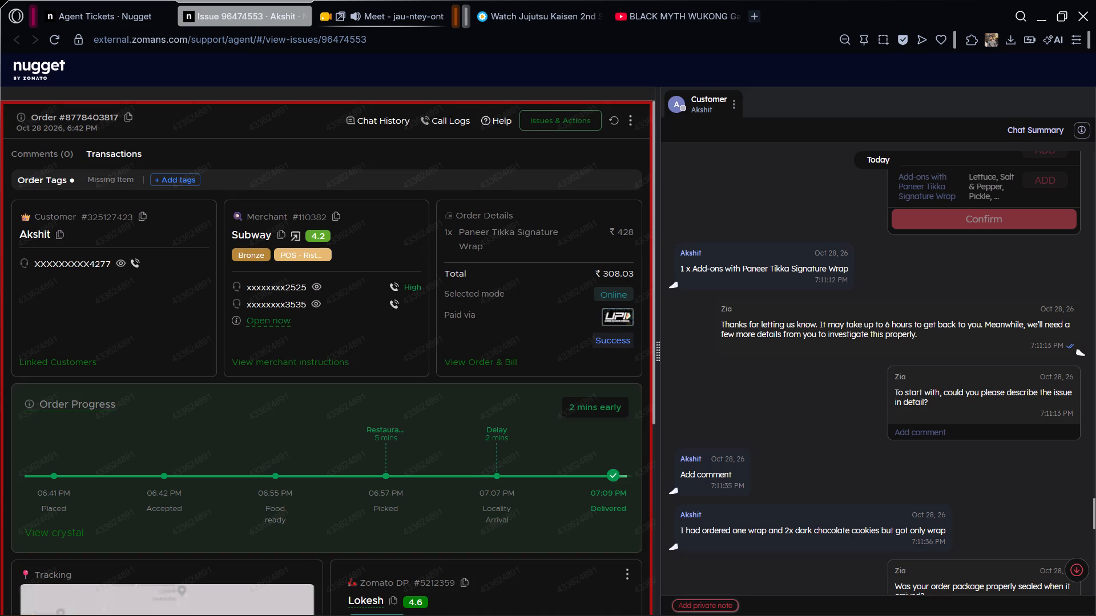
# Review the customer's chat with Zia about the missing items, including the issue description and the package seal question.
pyautogui.scroll(-1, 964, 490)
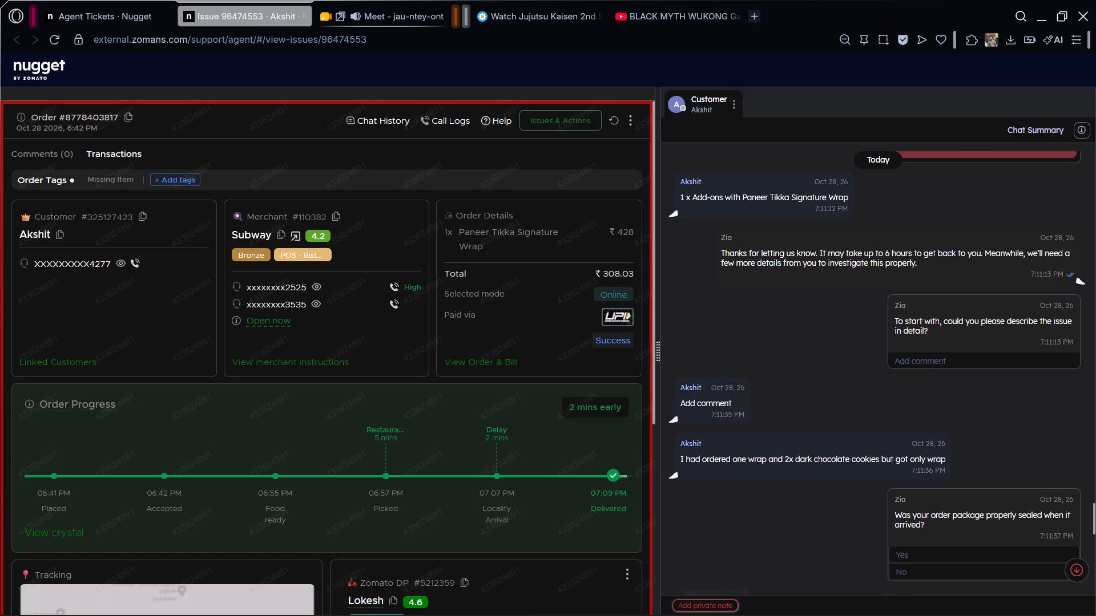
pyautogui.scroll(4, 862, 191)
pyautogui.scroll(-1, 859, 192)
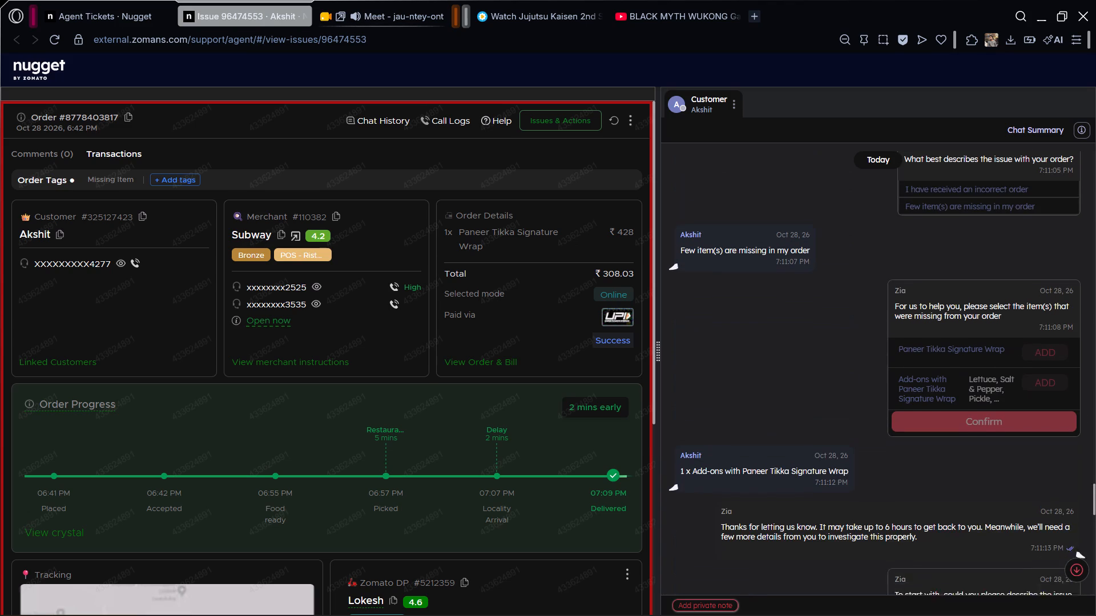
pyautogui.scroll(-3, 859, 192)
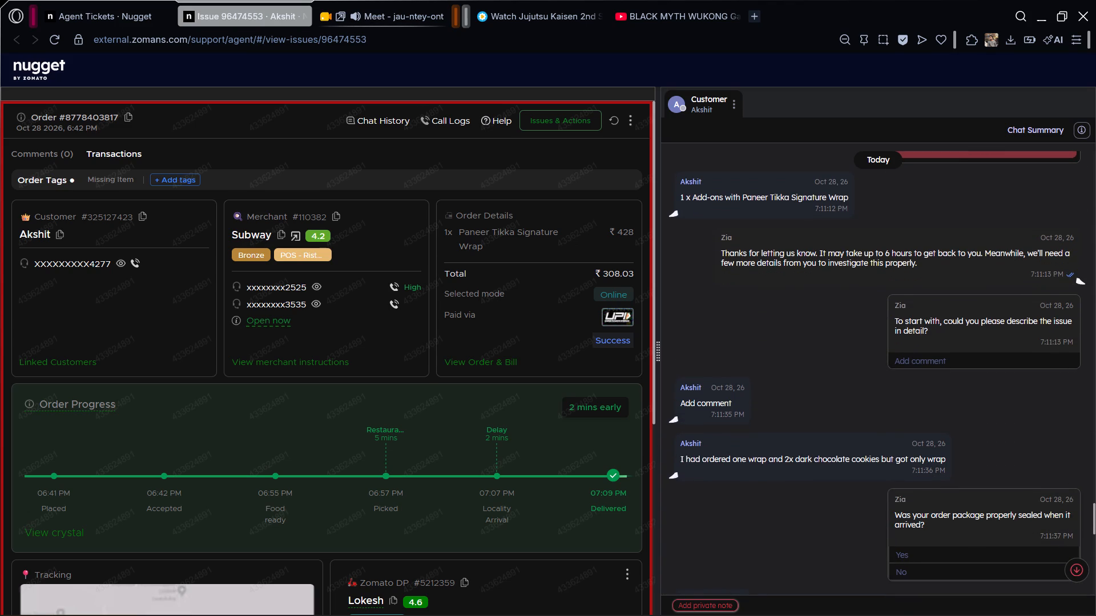
pyautogui.scroll(-2, 831, 491)
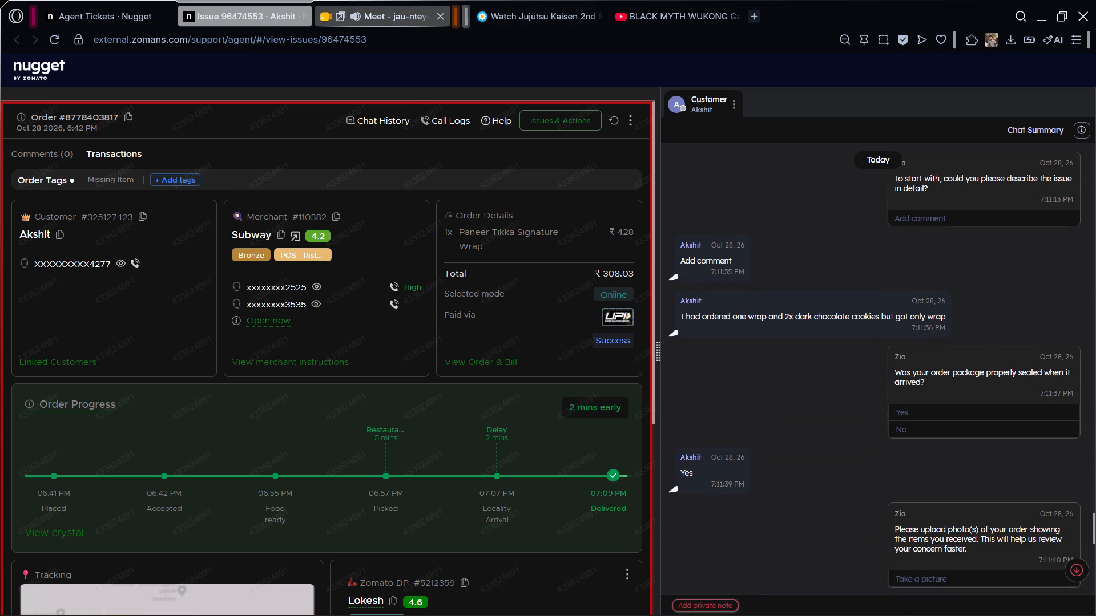
pyautogui.scroll(1, 921, 285)
pyautogui.scroll(2, 849, 266)
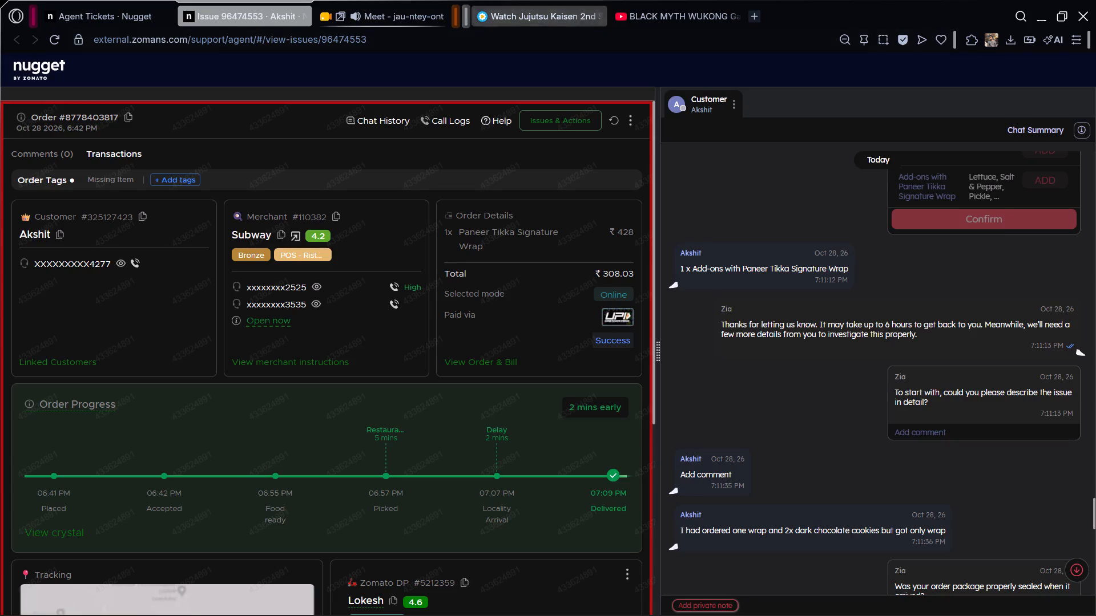
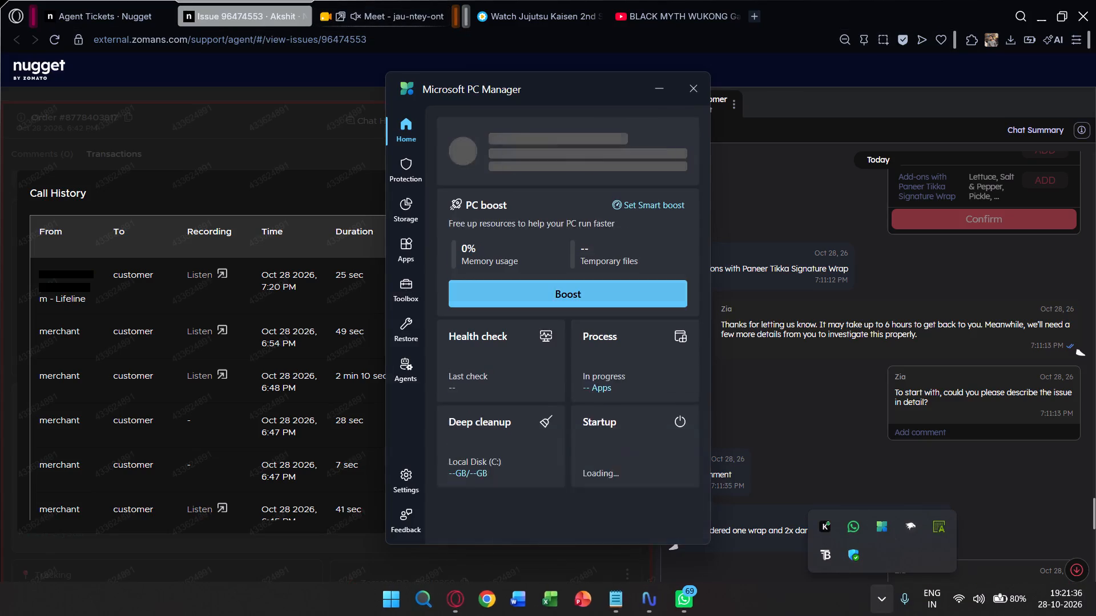
# Run a PC boost in Microsoft PC Manager to free up resources, and close its window.
pyautogui.click(589, 287)
pyautogui.click(688, 85)
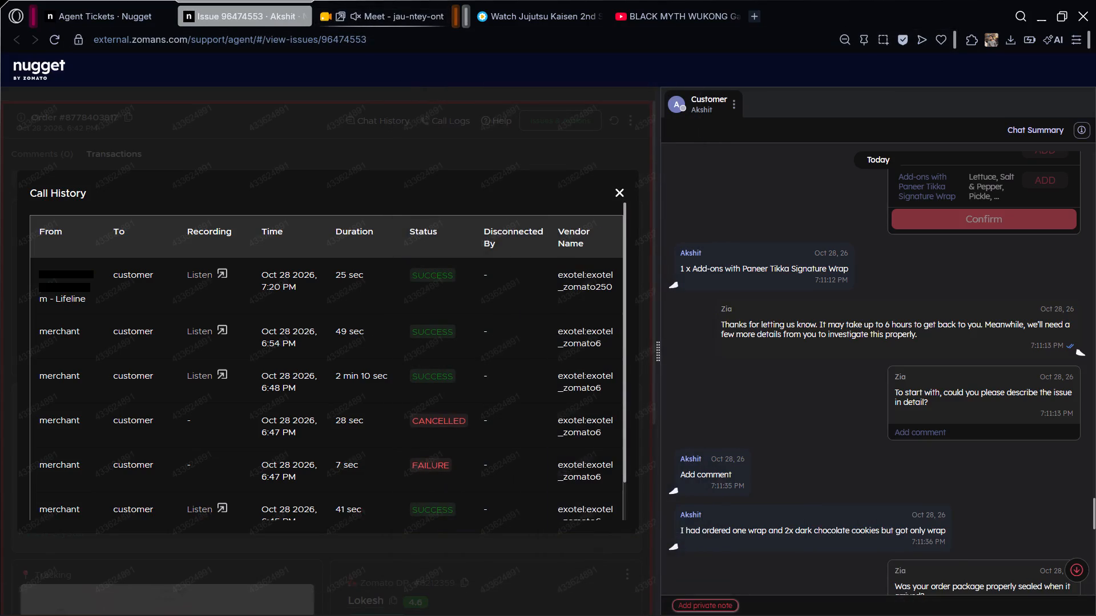
# Examine the customer's photos of the package seal and the wrap, and the closing messages of the chat with Zia.
pyautogui.scroll(-13, 836, 260)
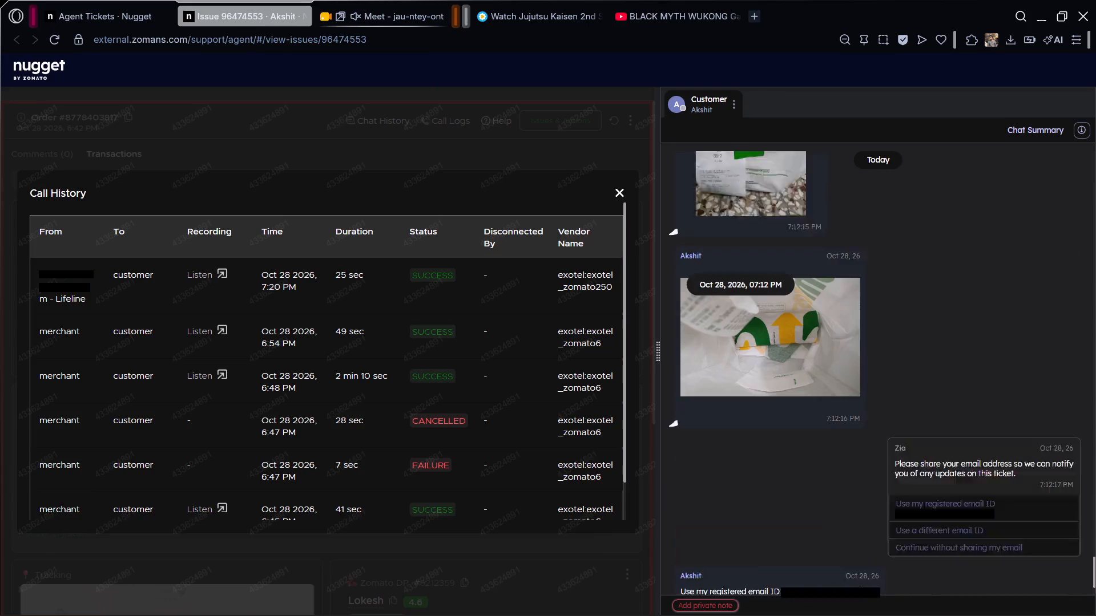
pyautogui.scroll(4, 842, 288)
pyautogui.scroll(-3, 842, 288)
pyautogui.scroll(1, 842, 289)
pyautogui.scroll(-6, 842, 289)
pyautogui.scroll(1, 842, 289)
pyautogui.scroll(-4, 842, 289)
pyautogui.scroll(1, 843, 289)
pyautogui.scroll(-4, 843, 289)
pyautogui.scroll(2, 843, 289)
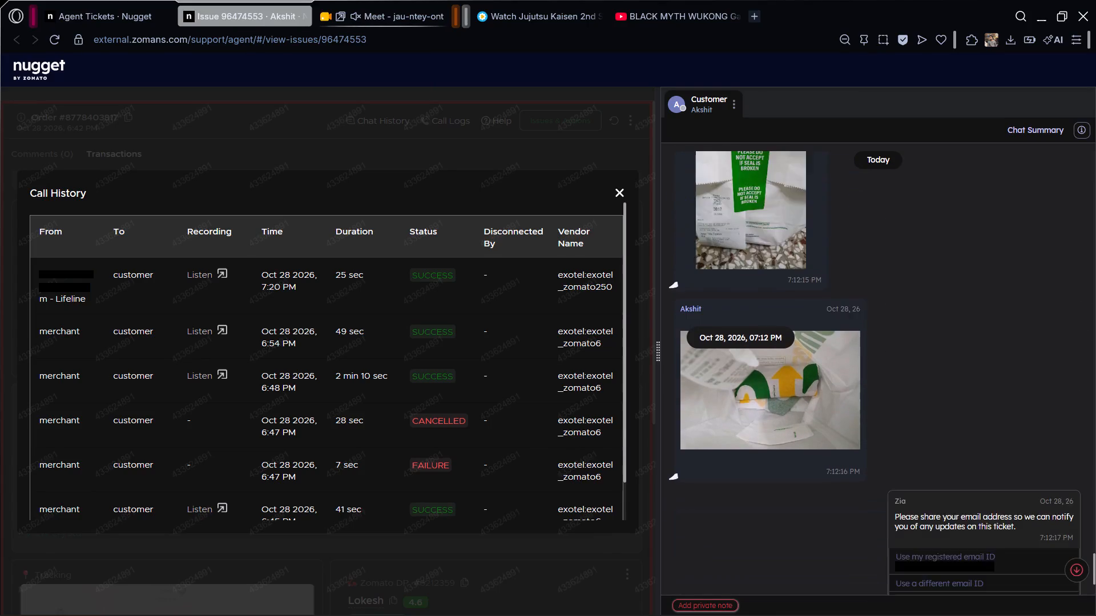
pyautogui.scroll(4, 860, 289)
pyautogui.scroll(-2, 860, 289)
pyautogui.scroll(1, 860, 289)
pyautogui.scroll(-2, 860, 289)
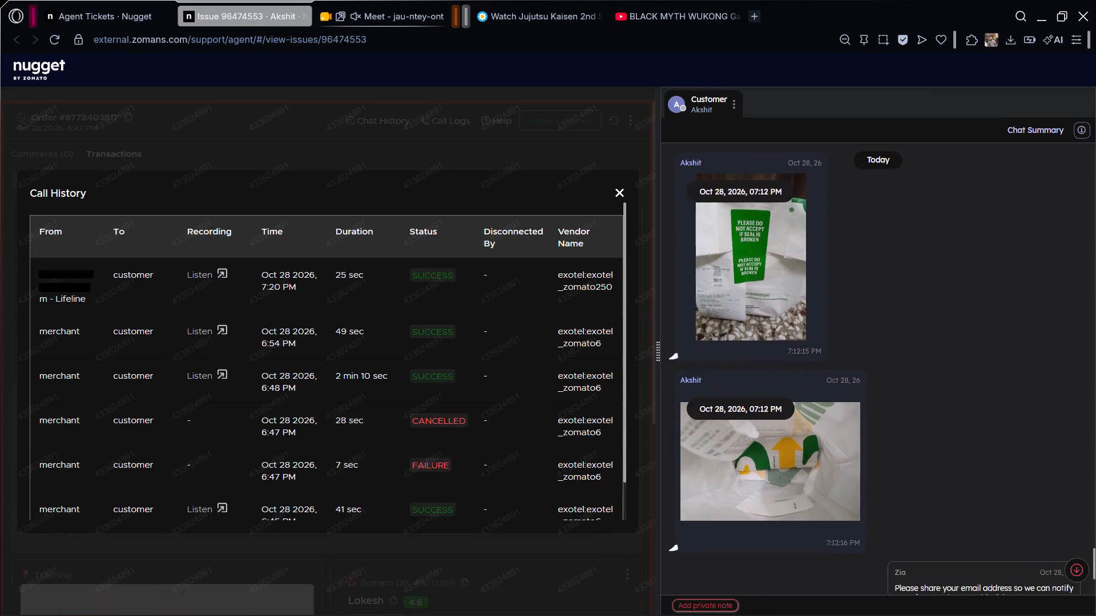
pyautogui.scroll(-7, 888, 294)
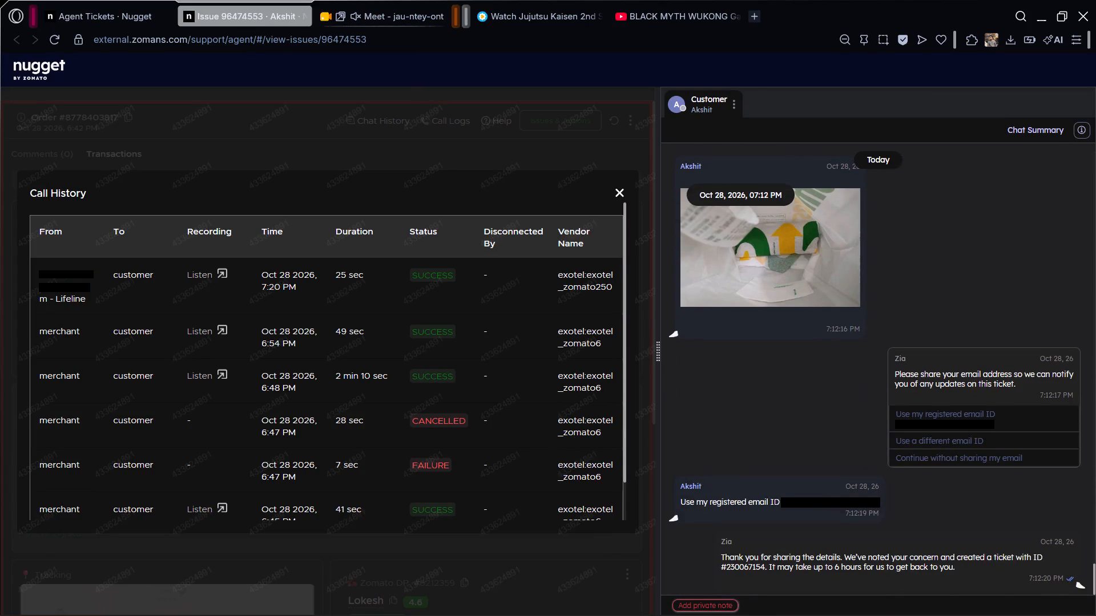
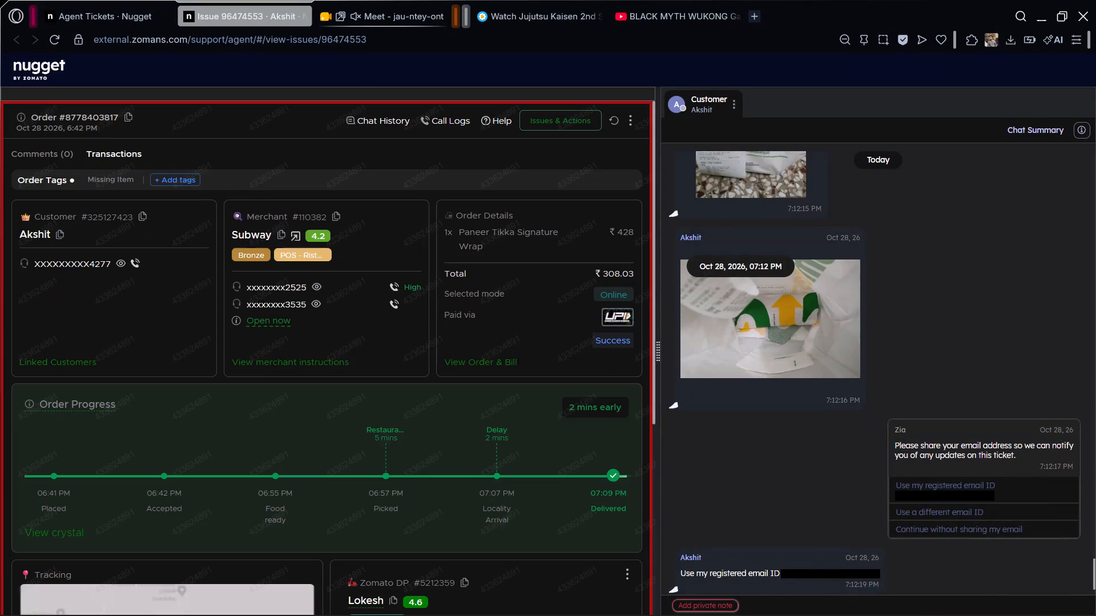
# Check the customer bill of the Subway order for the cookies listed under the wrap's Steal Deals, and close the bill.
pyautogui.scroll(-1, 886, 217)
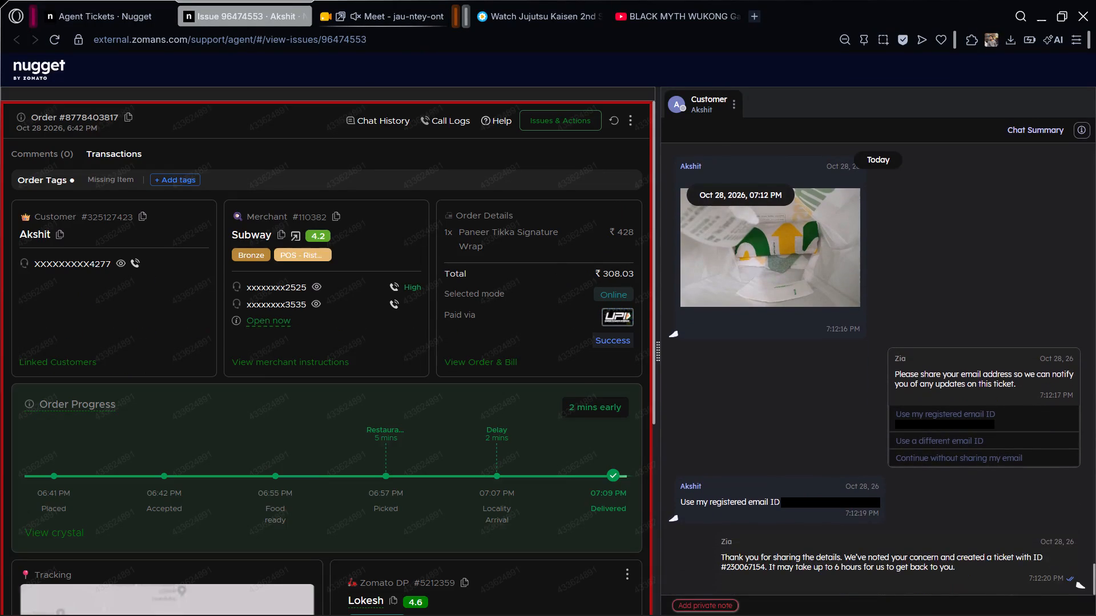
pyautogui.click(502, 361)
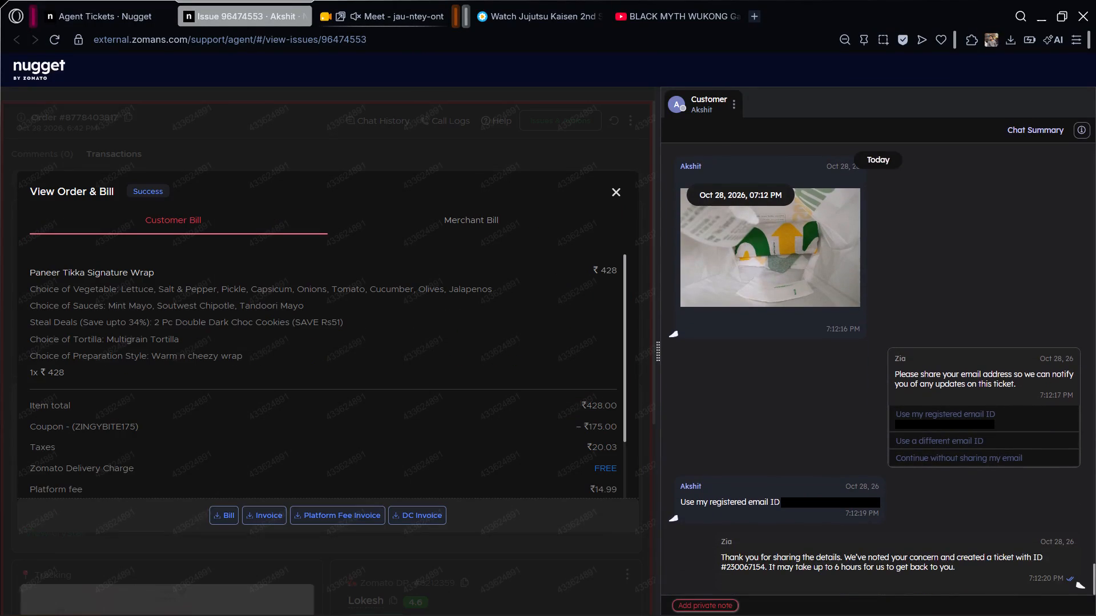
pyautogui.moveTo(155, 321); pyautogui.dragTo(380, 321)
pyautogui.click(380, 321)
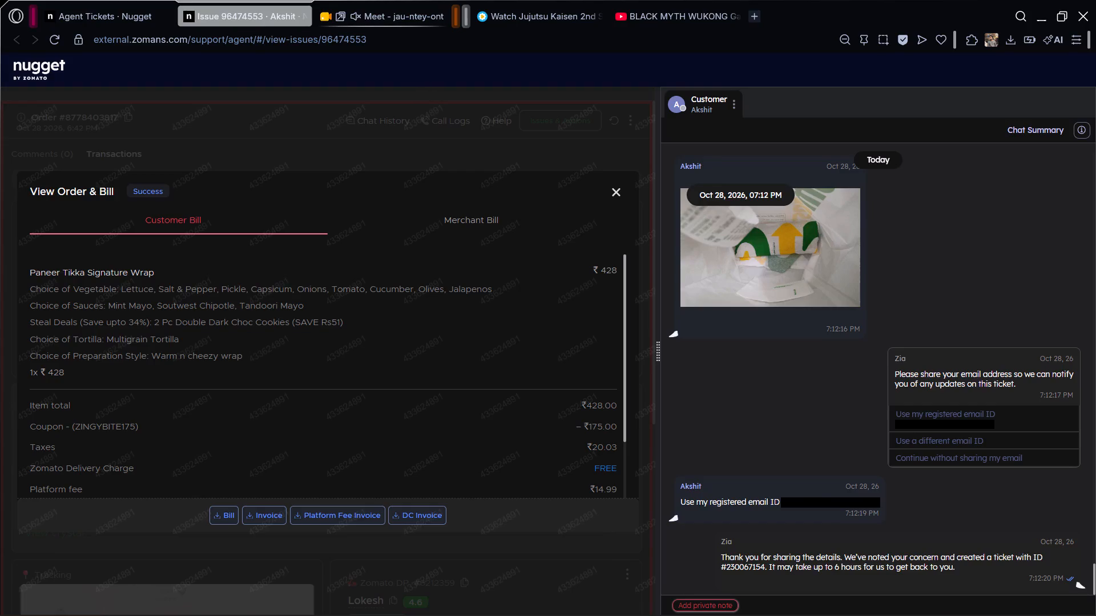
pyautogui.click(616, 191)
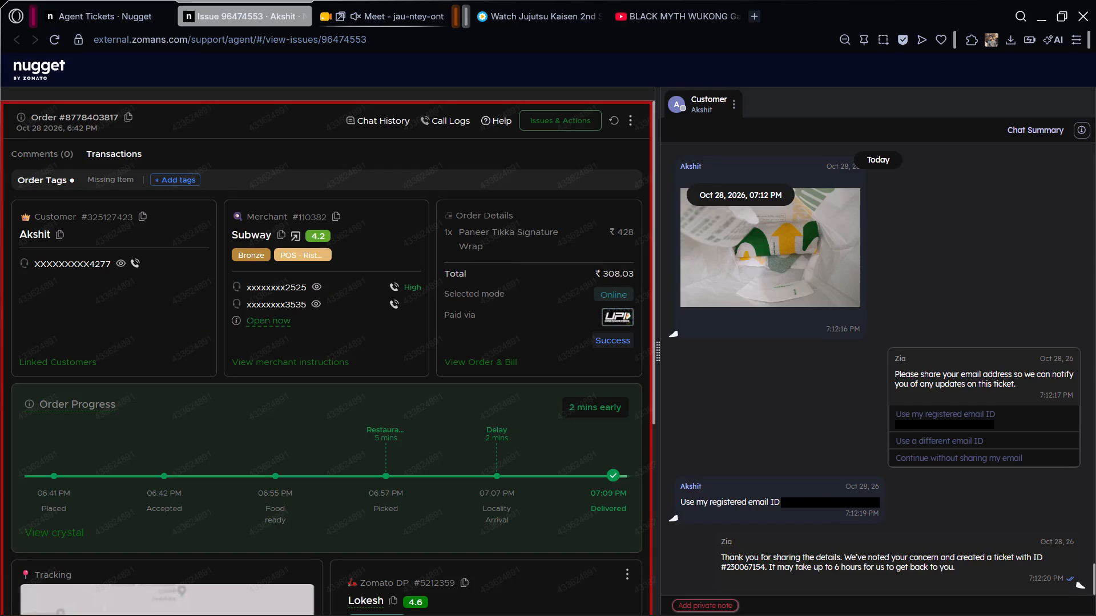
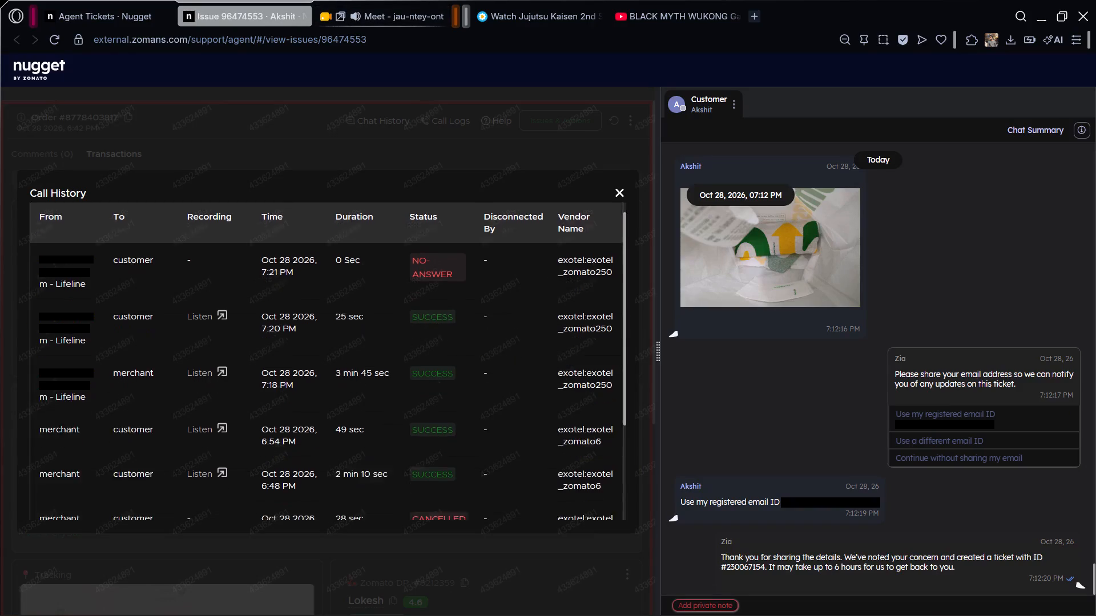
# In the call history, open the recording of the merchant-to-customer call from 6:48 PM to listen to it.
pyautogui.scroll(1, 156, 374)
pyautogui.scroll(-1, 156, 374)
pyautogui.scroll(1, 156, 374)
pyautogui.scroll(-1, 156, 374)
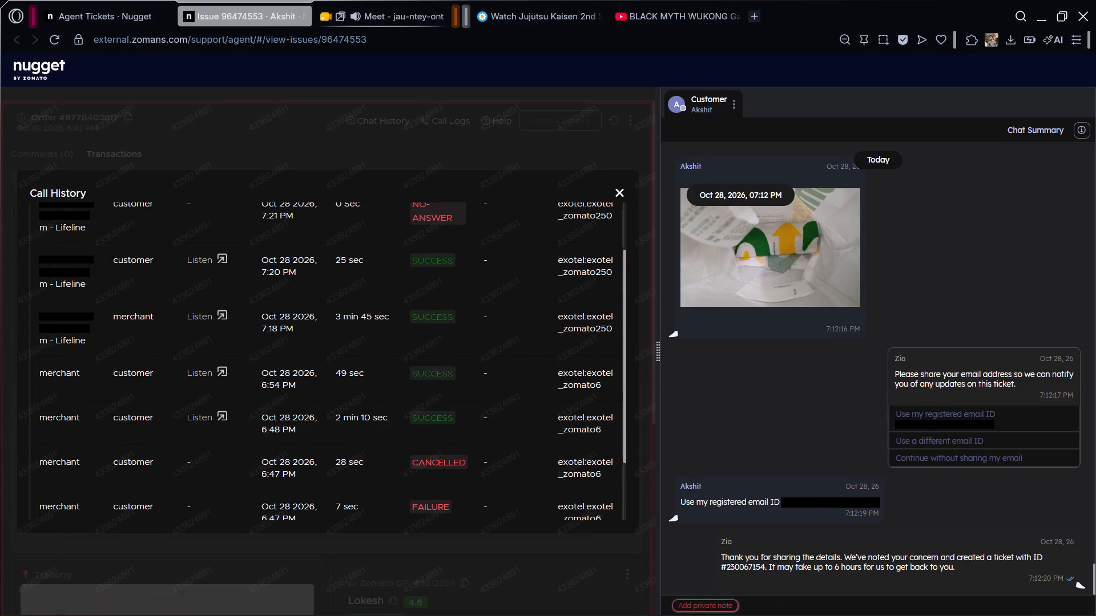
pyautogui.click(211, 411)
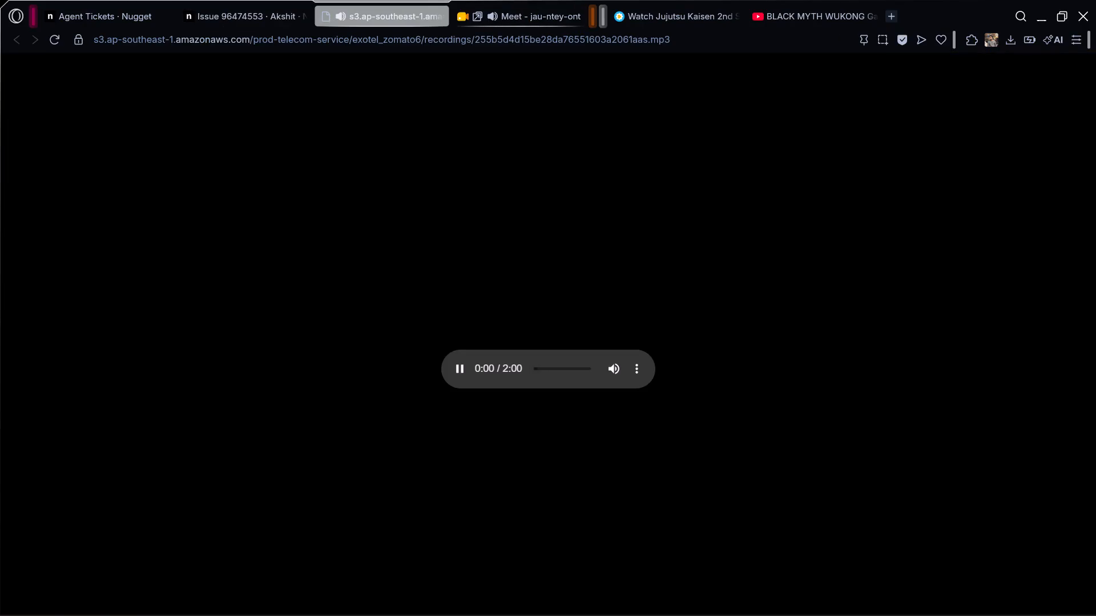
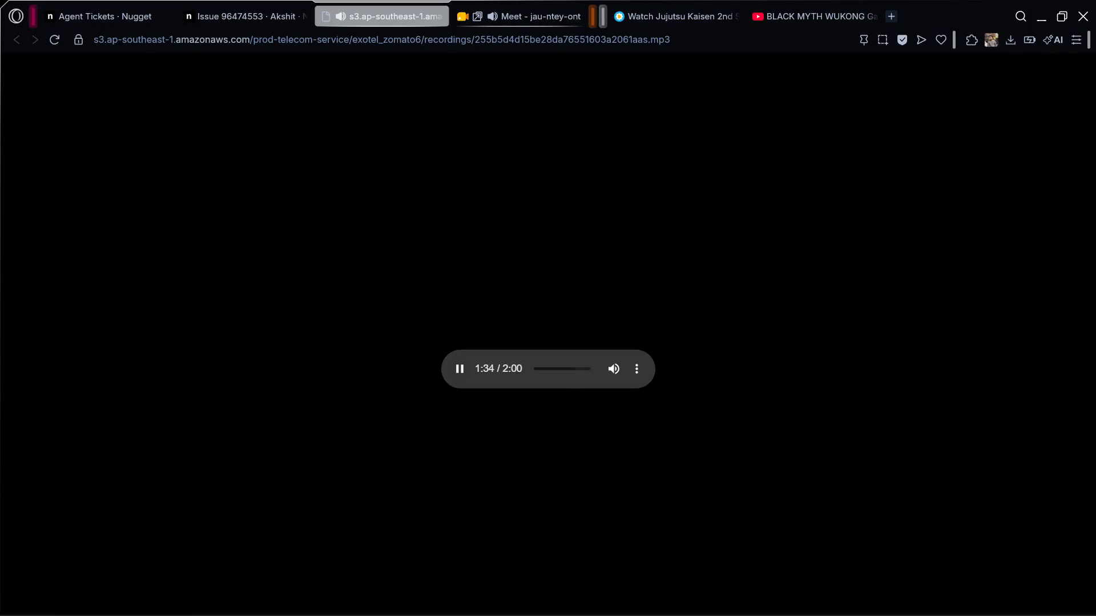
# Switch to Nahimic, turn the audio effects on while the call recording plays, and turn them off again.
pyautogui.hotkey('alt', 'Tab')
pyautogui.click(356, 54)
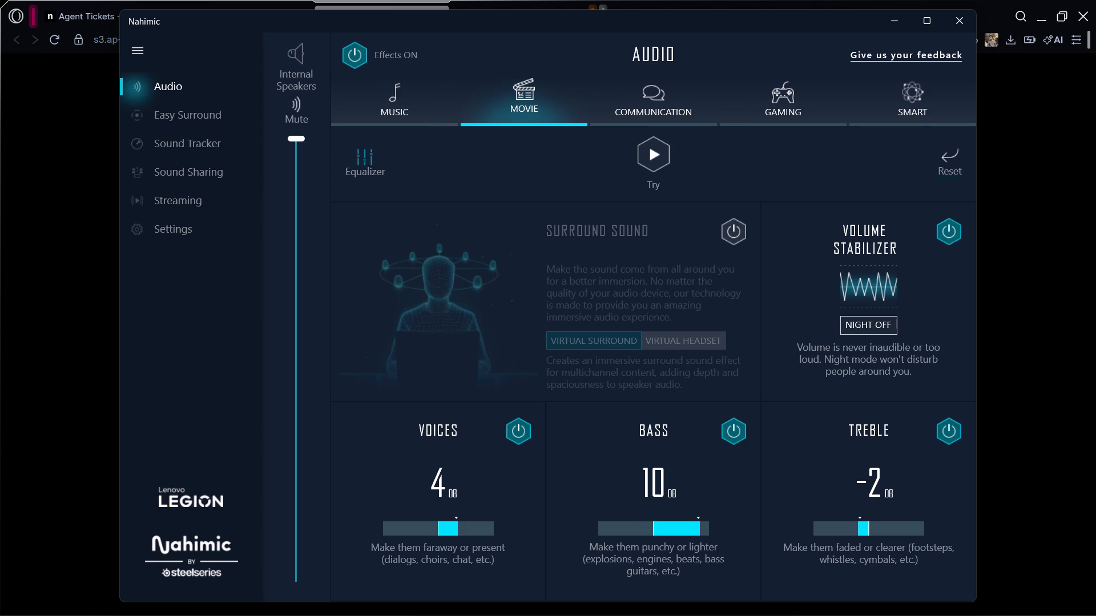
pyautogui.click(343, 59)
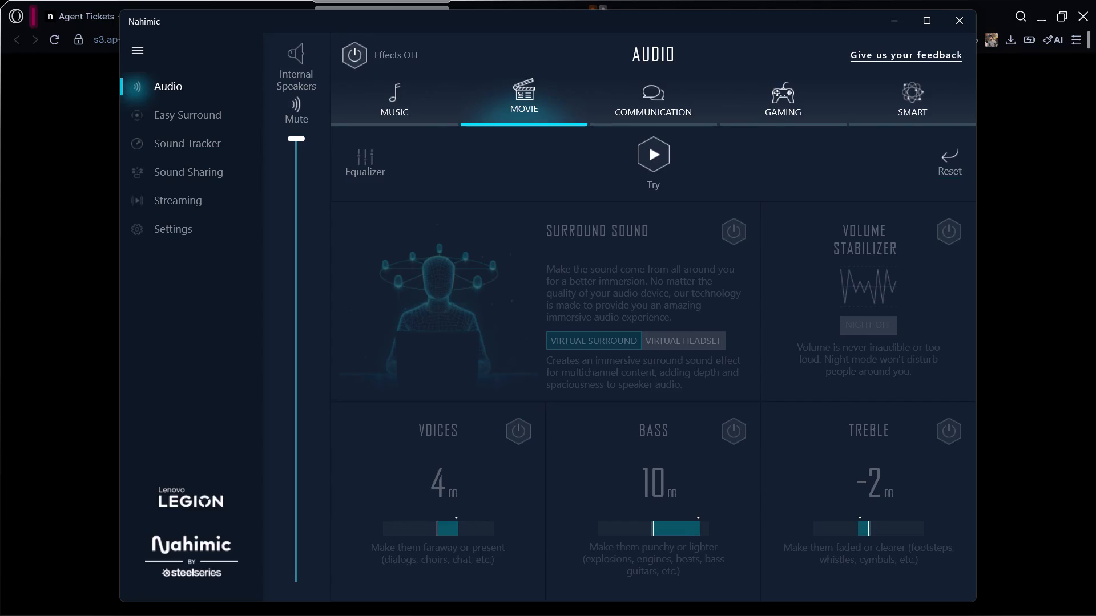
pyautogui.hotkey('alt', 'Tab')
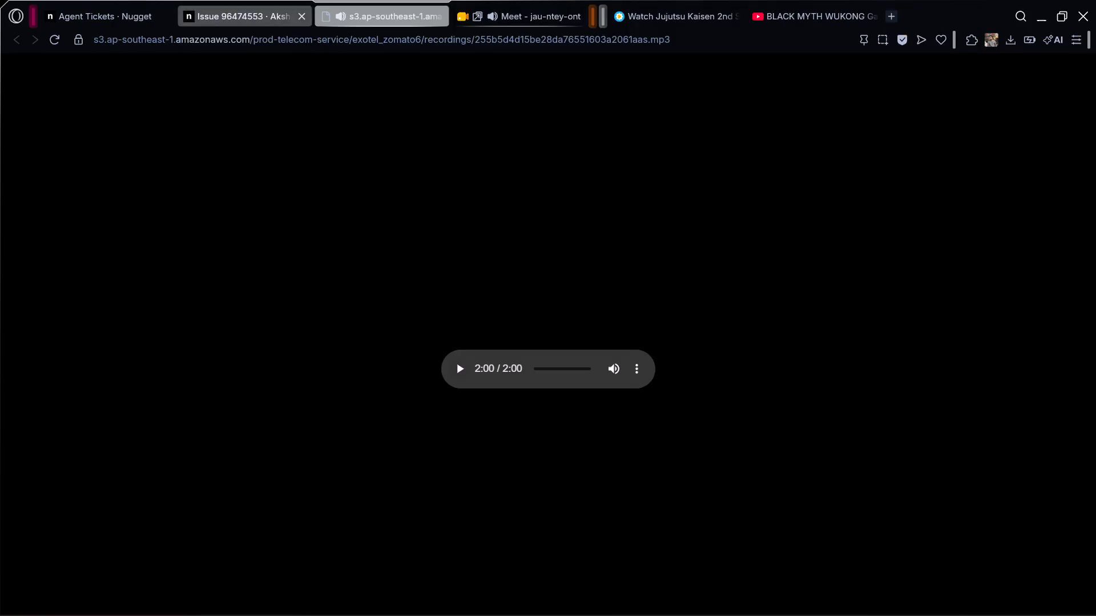
# Close the recording of the 6:48 PM merchant-to-customer call and return to the ticket's call history.
pyautogui.click(257, 0)
pyautogui.click(437, 16)
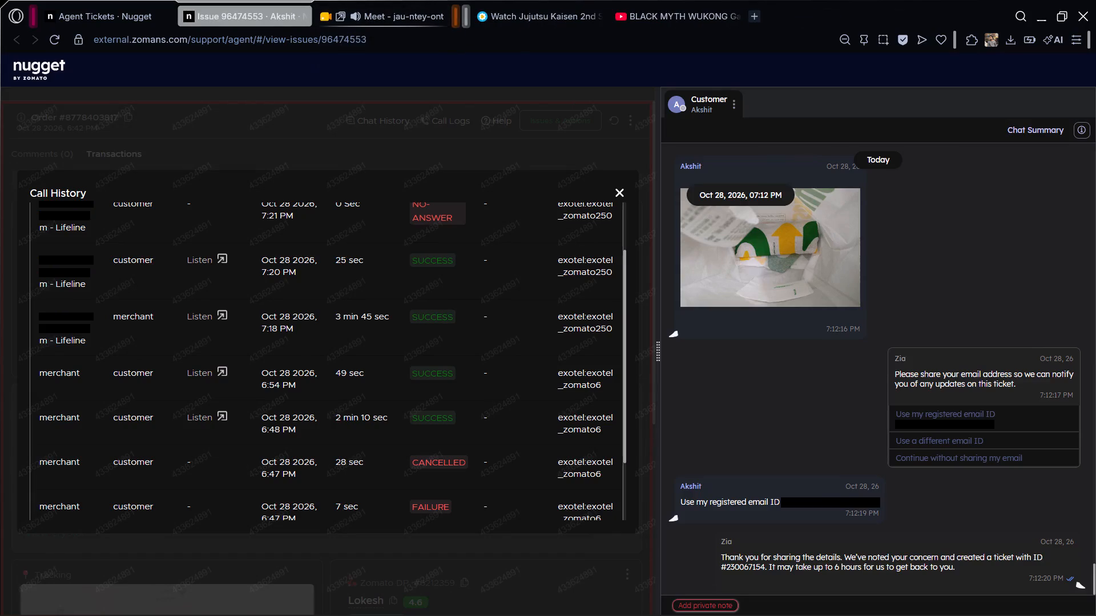
# Listen to the recording of the merchant-to-customer call from 6:54 PM and close it to return to the call history.
pyautogui.click(212, 373)
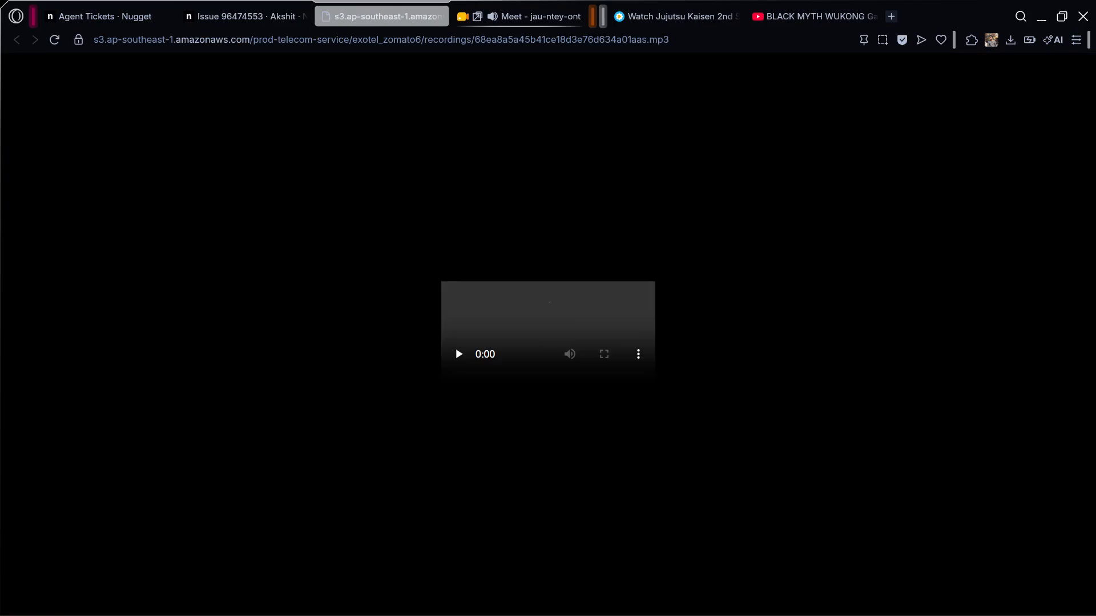
pyautogui.click(554, 372)
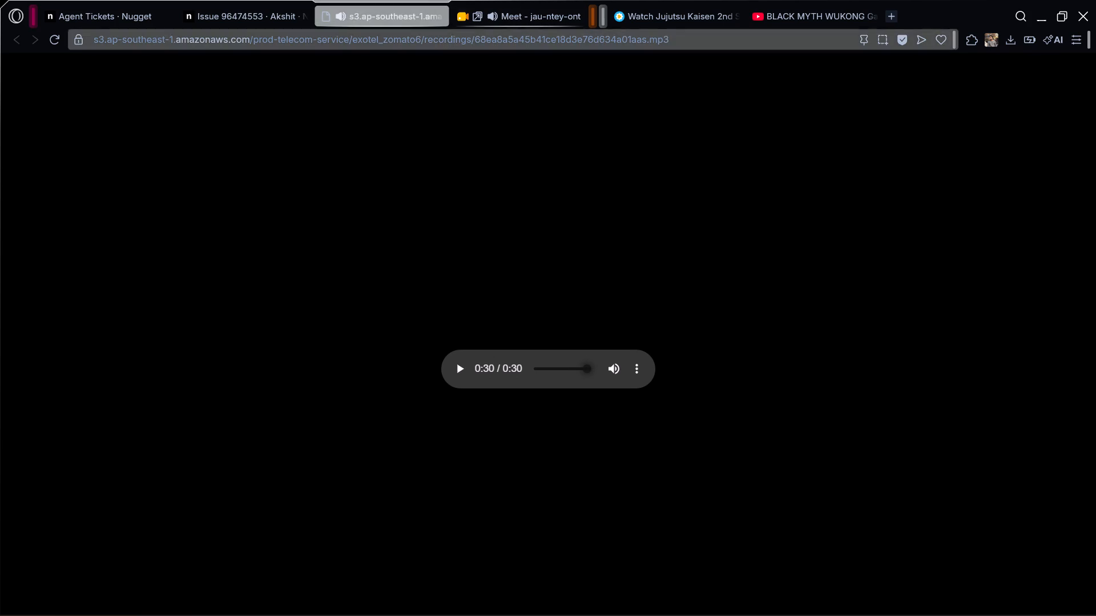
pyautogui.click(435, 0)
pyautogui.click(438, 13)
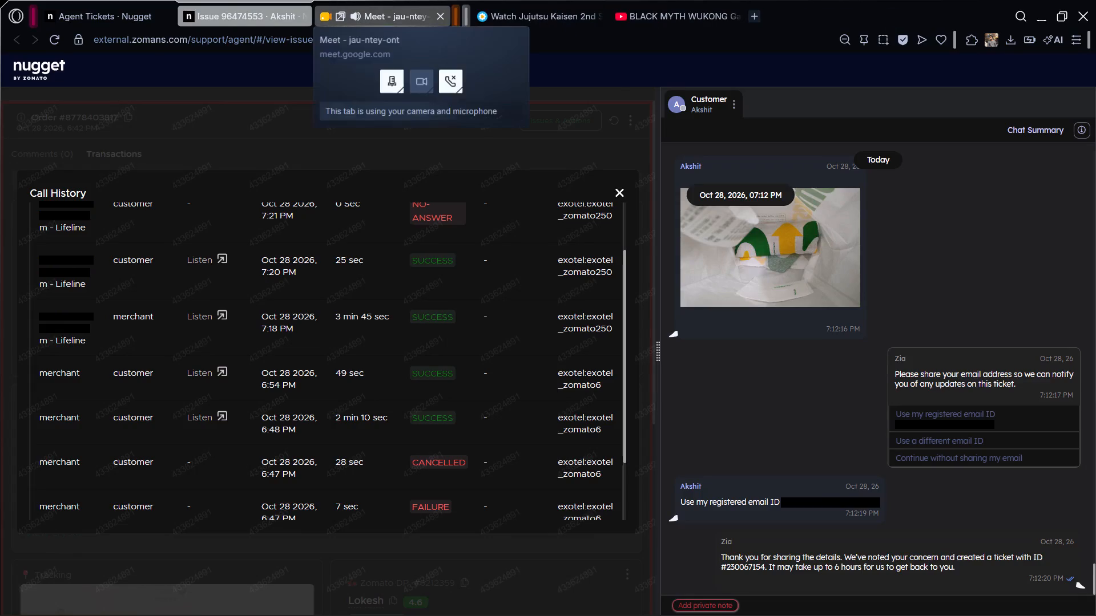
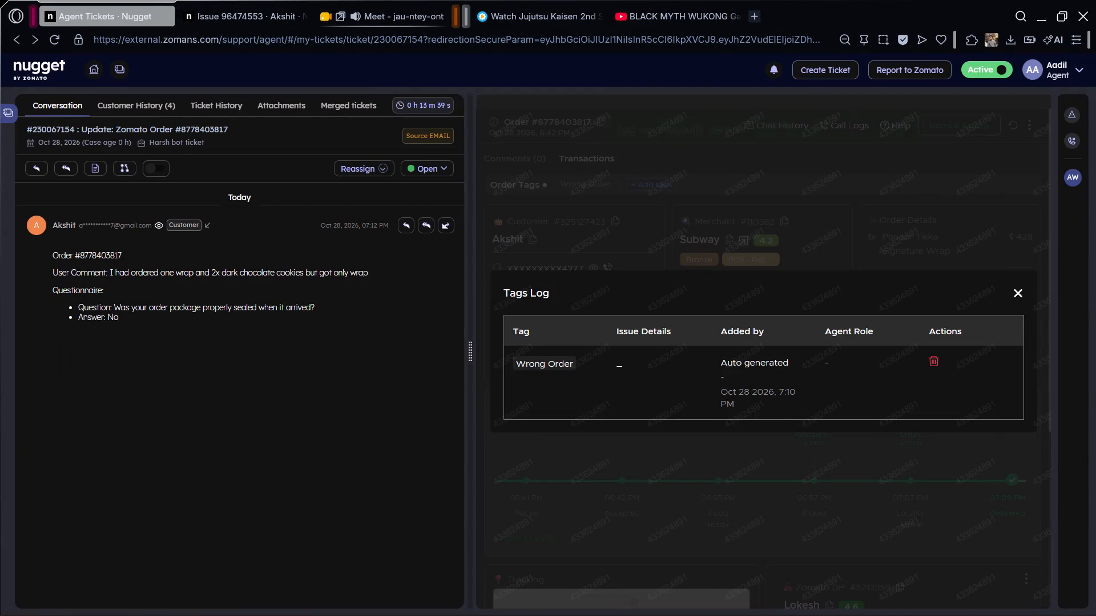
# Close the order's Tags Log and refresh the order details.
pyautogui.click(1020, 130)
pyautogui.click(1010, 122)
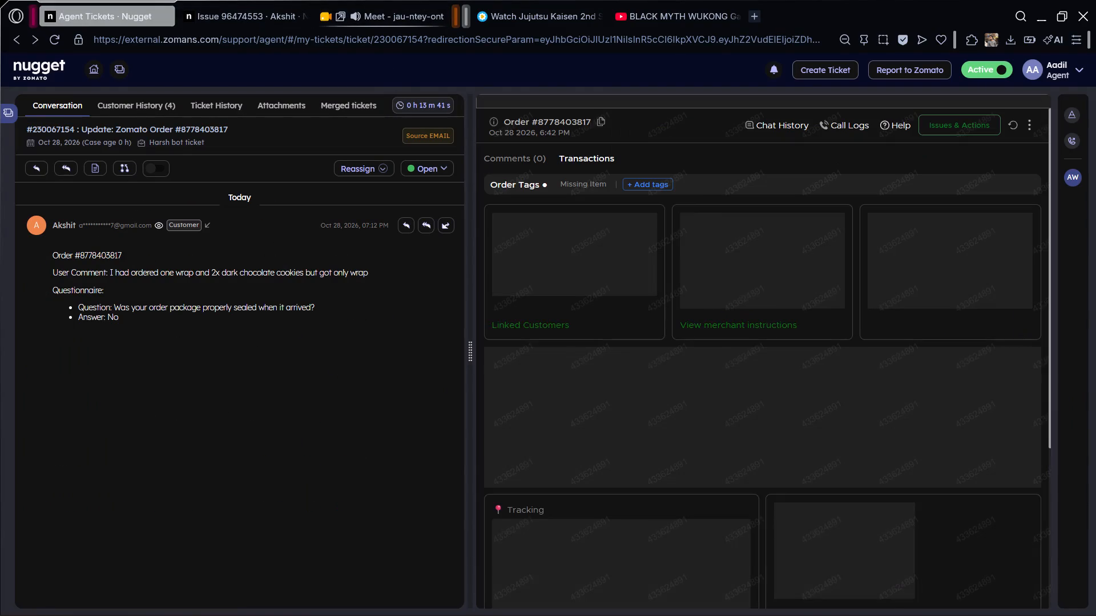
# In the ticket properties, set Restaurant Call Status to Responsive, Ticket Status to REJECTED and Harsh Bot Refund Amount to 0.
pyautogui.click(1073, 103)
pyautogui.click(1073, 111)
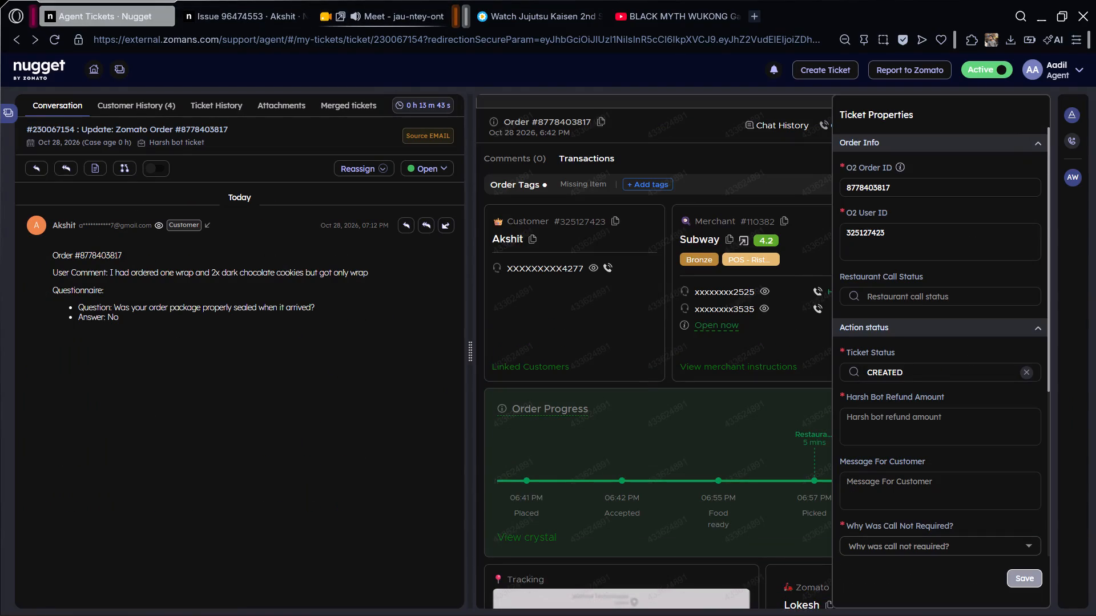
pyautogui.click(914, 304)
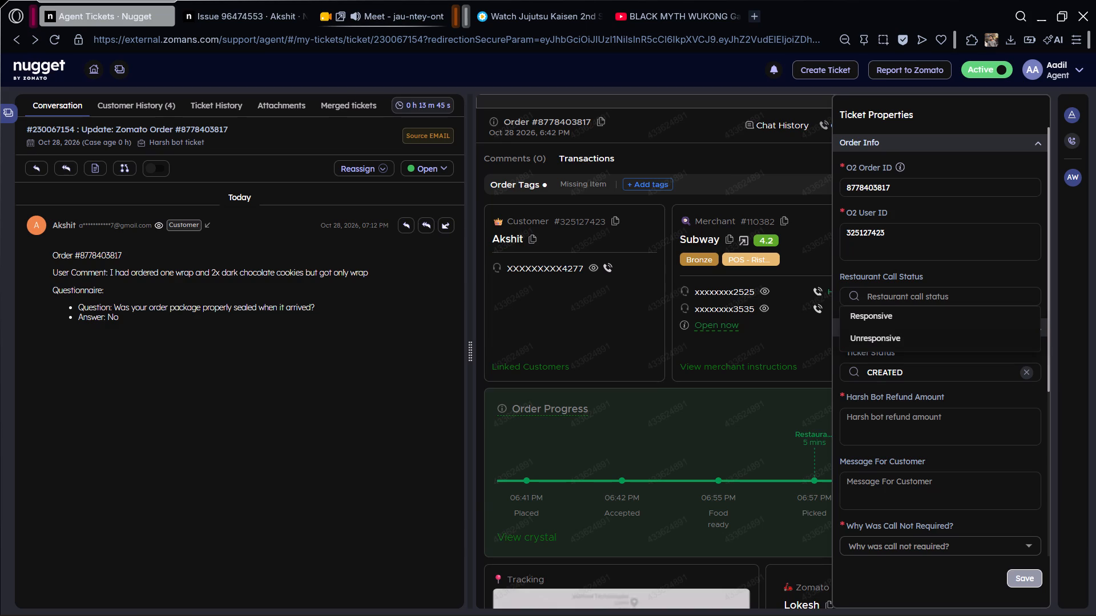
pyautogui.click(883, 323)
pyautogui.click(893, 370)
pyautogui.doubleClick(888, 430)
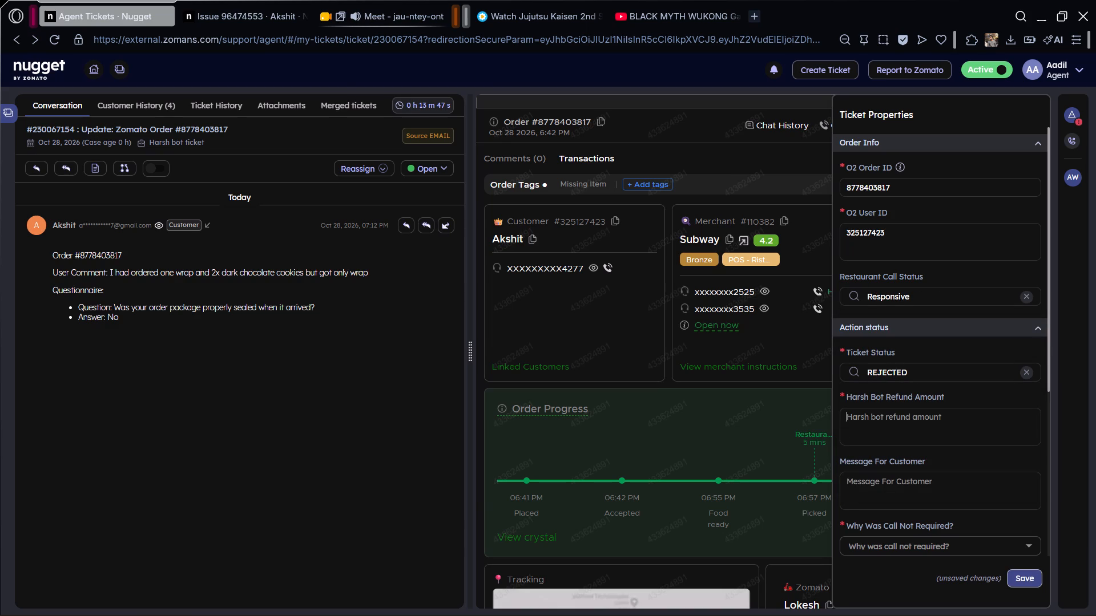
pyautogui.press('0')
# Select one reason under Why Was Call Not Required in the ticket properties.
pyautogui.scroll(-6, 888, 359)
pyautogui.scroll(1, 888, 359)
pyautogui.click(890, 366)
pyautogui.click(891, 356)
pyautogui.scroll(-1, 895, 388)
pyautogui.scroll(1, 895, 394)
pyautogui.scroll(-4, 895, 394)
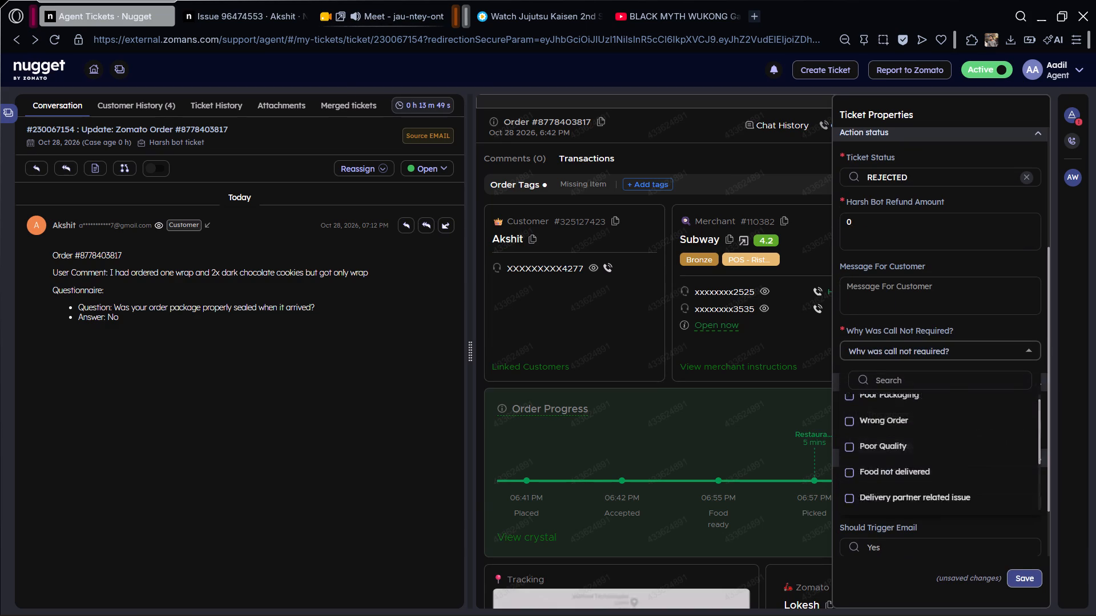
pyautogui.scroll(1, 895, 412)
pyautogui.scroll(-2, 895, 408)
pyautogui.scroll(1, 893, 428)
pyautogui.scroll(-3, 893, 429)
pyautogui.click(879, 498)
pyautogui.click(879, 532)
# Set Are Properties Filled to Yes, save the ticket properties and close them.
pyautogui.click(893, 412)
pyautogui.click(893, 418)
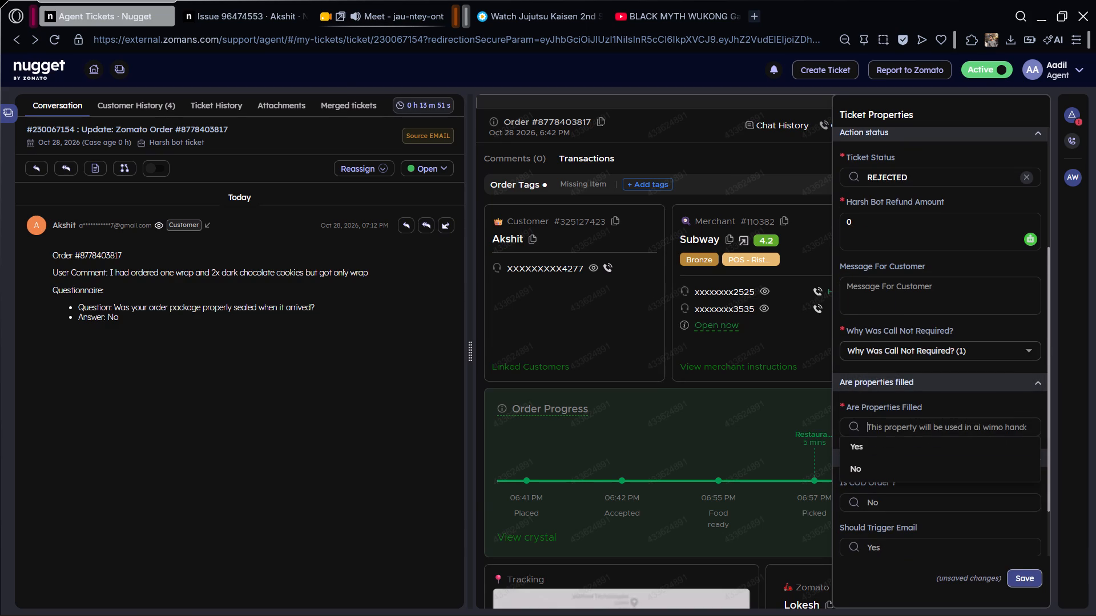
pyautogui.click(867, 446)
pyautogui.scroll(-1, 867, 447)
pyautogui.scroll(5, 867, 447)
pyautogui.scroll(-1, 867, 447)
pyautogui.scroll(3, 867, 447)
pyautogui.scroll(-1, 867, 447)
pyautogui.click(1017, 573)
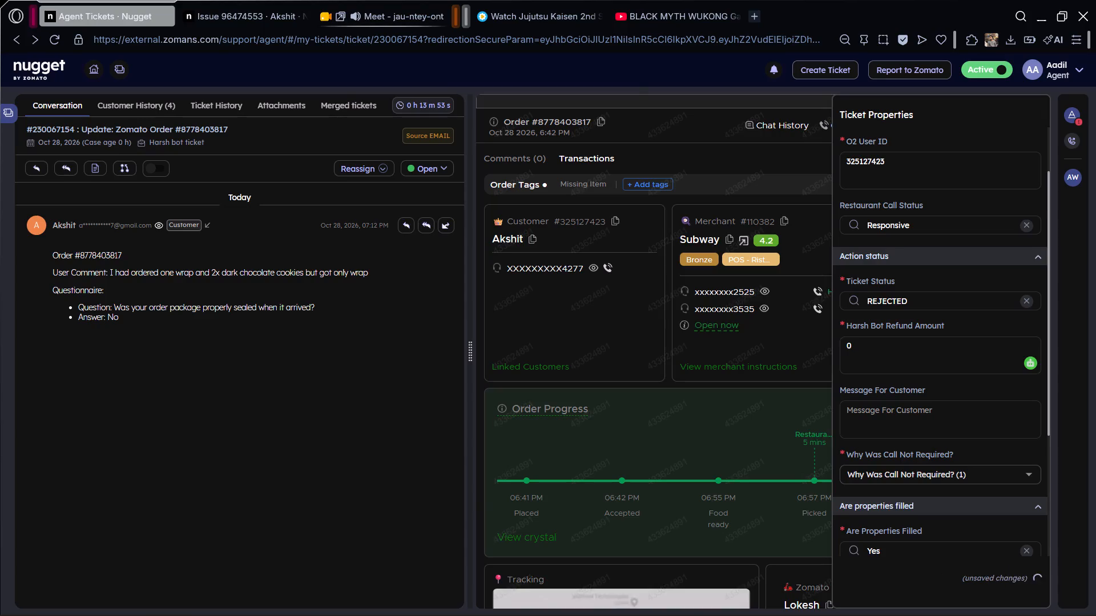
pyautogui.click(1073, 119)
# Start a private note on the ticket and fill it with the Missing item template, with all items sent, copied from the Notepad notes.
pyautogui.click(96, 171)
pyautogui.click(340, 302)
pyautogui.click(412, 323)
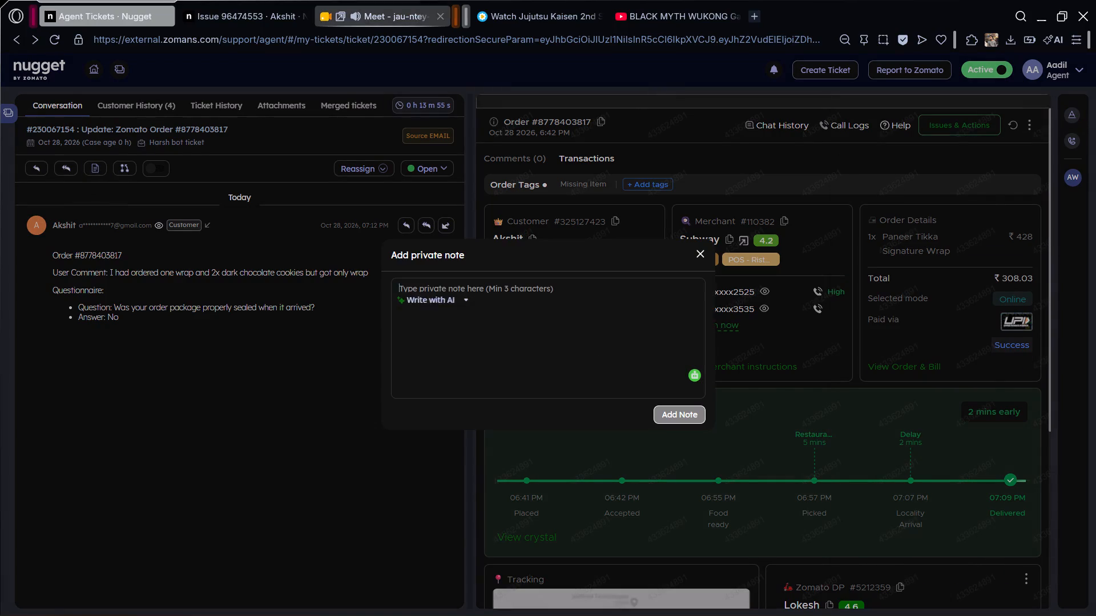
pyautogui.hotkey('alt', 'Tab')
pyautogui.hotkey('alt', 'Tab')
pyautogui.scroll(4, 414, 301)
pyautogui.scroll(-2, 414, 301)
pyautogui.scroll(3, 403, 322)
pyautogui.scroll(-3, 403, 322)
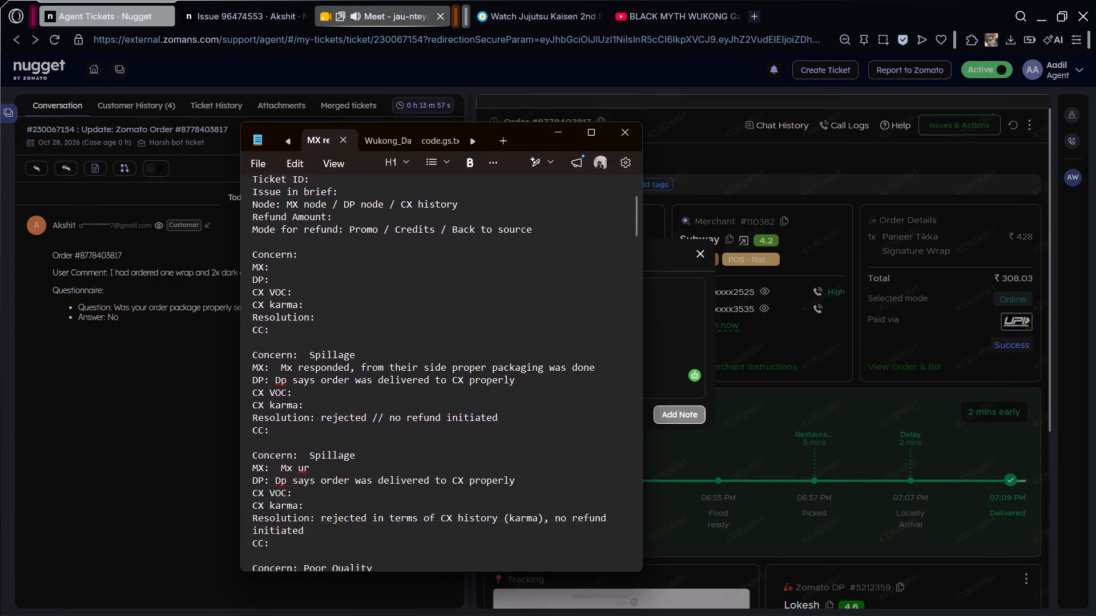
pyautogui.scroll(-5, 396, 306)
pyautogui.scroll(2, 396, 307)
pyautogui.scroll(-5, 395, 307)
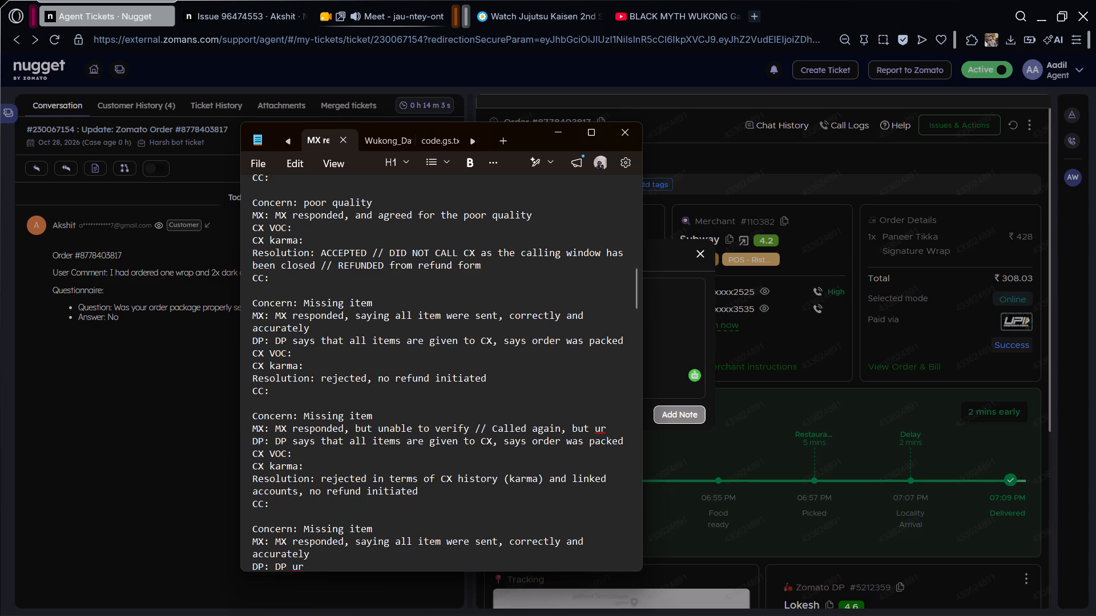
pyautogui.moveTo(288, 397); pyautogui.dragTo(240, 299)
pyautogui.hotkey('ctrl', 'c')
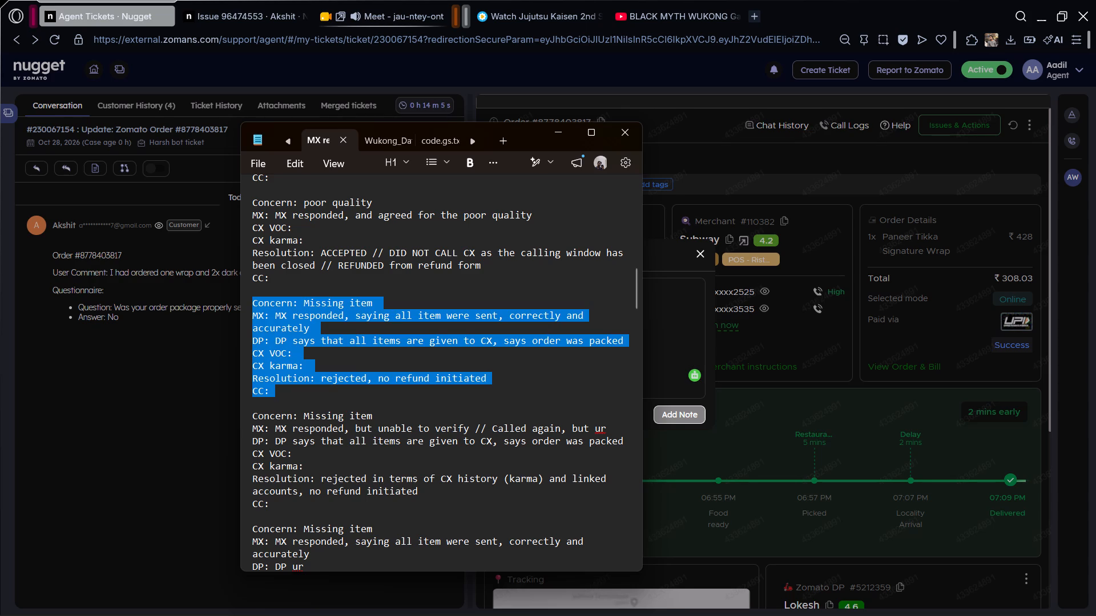
pyautogui.keyDown('ctrl'); pyautogui.click(677, 303); pyautogui.keyUp('ctrl')
pyautogui.hotkey('ctrl', 'v')
# In the note's MX line, replace the text after "saying" with "cookies were missing so".
pyautogui.moveTo(672, 292); pyautogui.dragTo(461, 298)
pyautogui.click(460, 298)
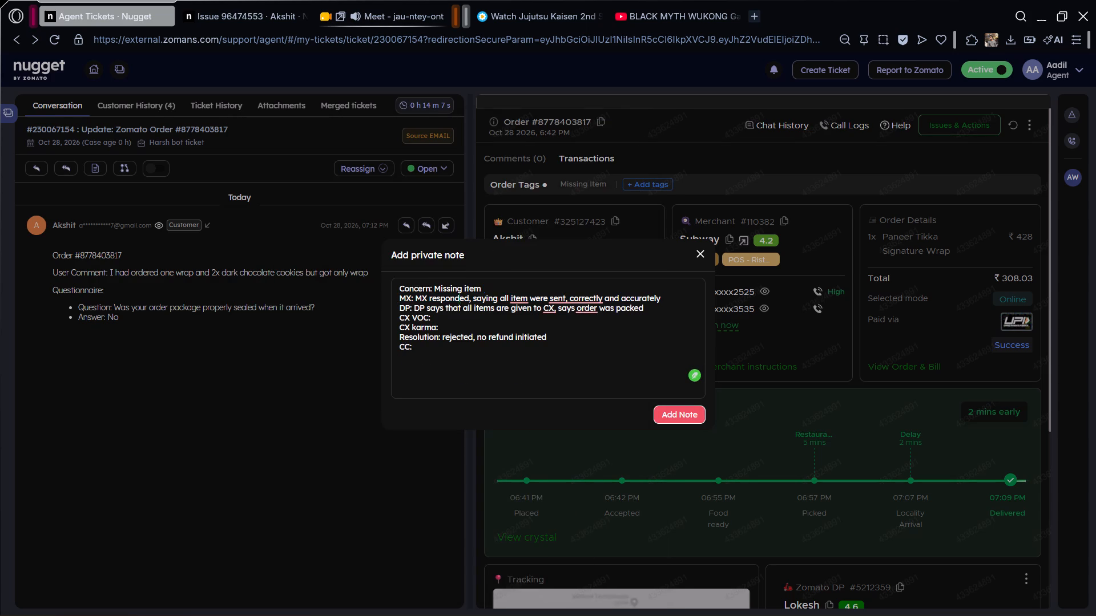
pyautogui.moveTo(498, 297); pyautogui.dragTo(689, 301)
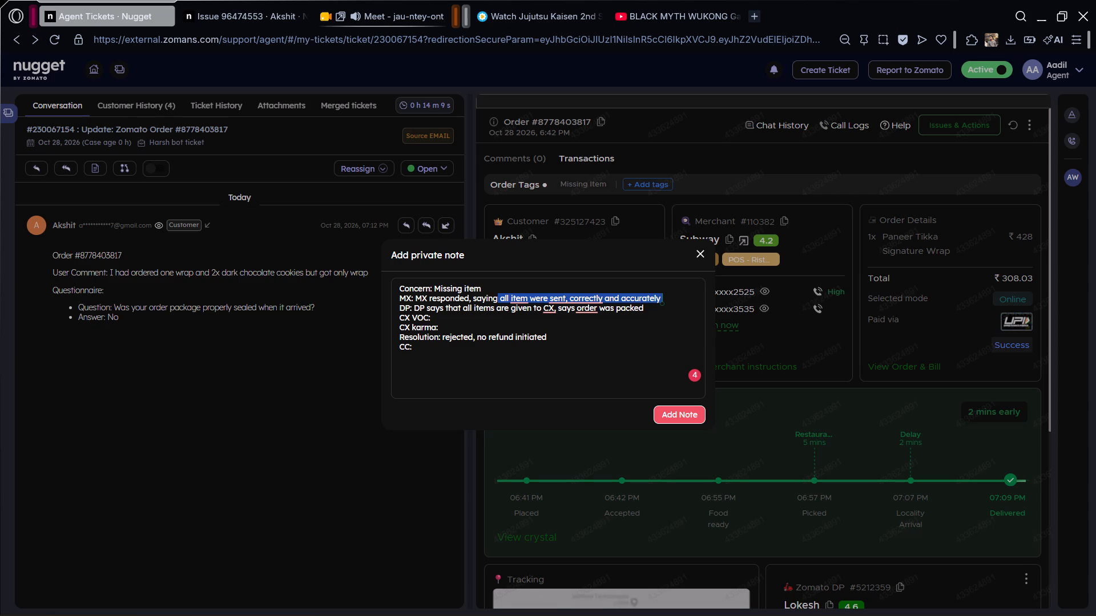
pyautogui.hotkey('shift', 'c')
pyautogui.press('BackSpace')
pyautogui.press('space')
pyautogui.write('cookei')
pyautogui.press('BackSpace')
pyautogui.press('i')
pyautogui.press('BackSpace')
pyautogui.press('i')
pyautogui.press('BackSpace')
pyautogui.press('e')
pyautogui.press('BackSpace')
pyautogui.press('BackSpace')
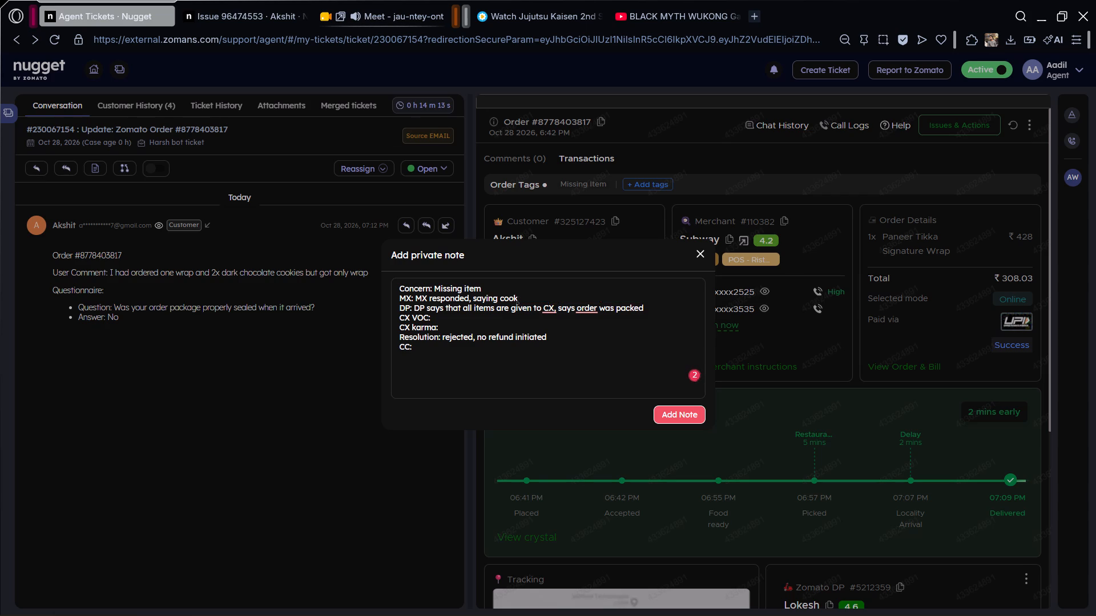
pyautogui.write('ie s')
pyautogui.press('BackSpace')
pyautogui.press('BackSpace')
pyautogui.write('s e')
pyautogui.press('BackSpace')
pyautogui.write('were missing so')
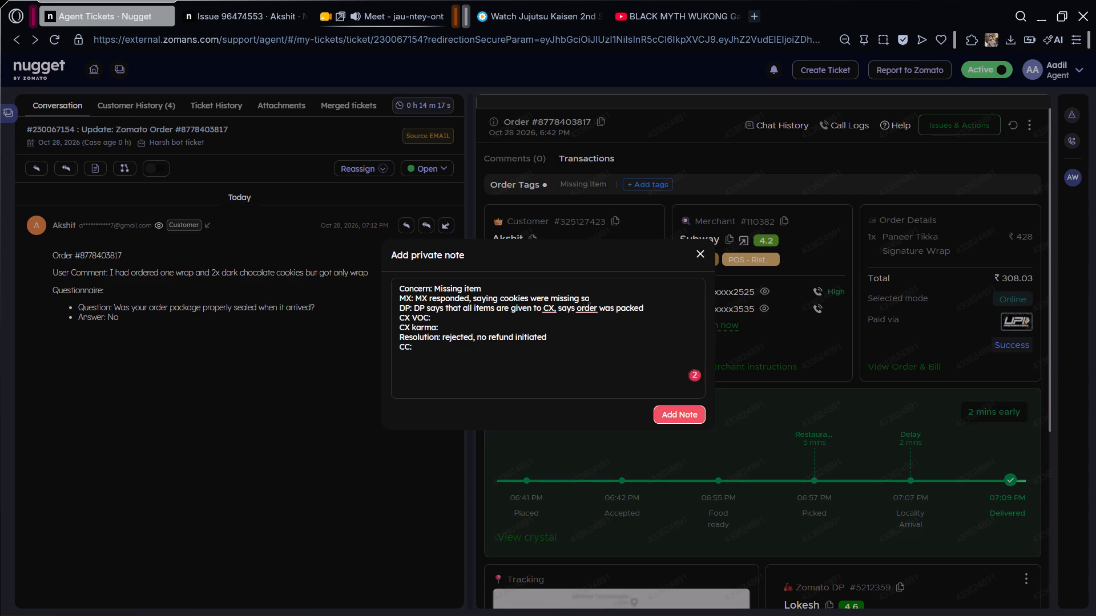
# Continue the MX line with "as per CX confirmation they".
pyautogui.press('space')
pyautogui.write('as per CX cof')
pyautogui.press('BackSpace')
pyautogui.write('nfr')
pyautogui.press('BackSpace')
pyautogui.write('irmation i')
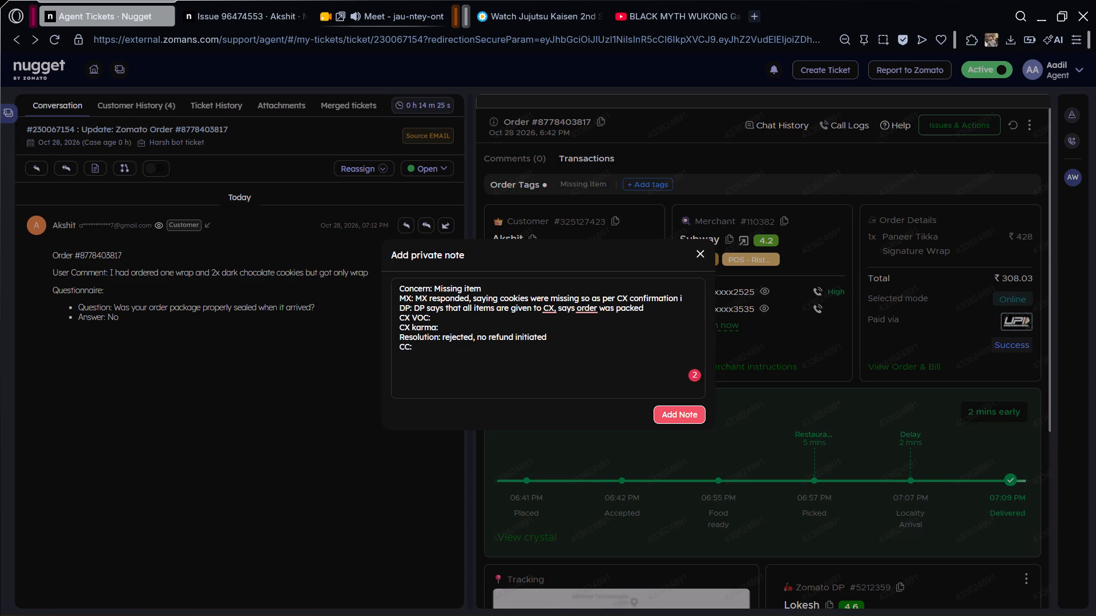
pyautogui.press('BackSpace')
pyautogui.write('I')
pyautogui.press('space')
pyautogui.press('BackSpace')
pyautogui.press('BackSpace')
pyautogui.write('ht')
pyautogui.press('BackSpace')
pyautogui.press('BackSpace')
pyautogui.write('te')
pyautogui.press('BackSpace')
pyautogui.write('they')
pyautogui.press('space')
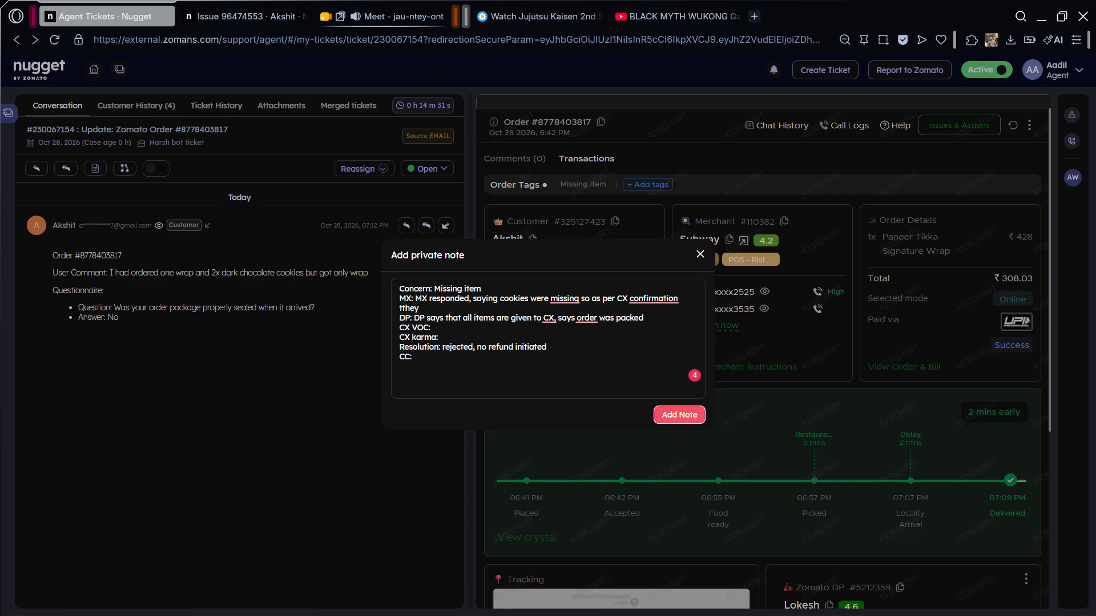
pyautogui.press('BackSpace')
pyautogui.press('BackSpace')
pyautogui.press('BackSpace')
pyautogui.press('BackSpace')
pyautogui.press('BackSpace')
pyautogui.write('hey t')
pyautogui.press('BackSpace')
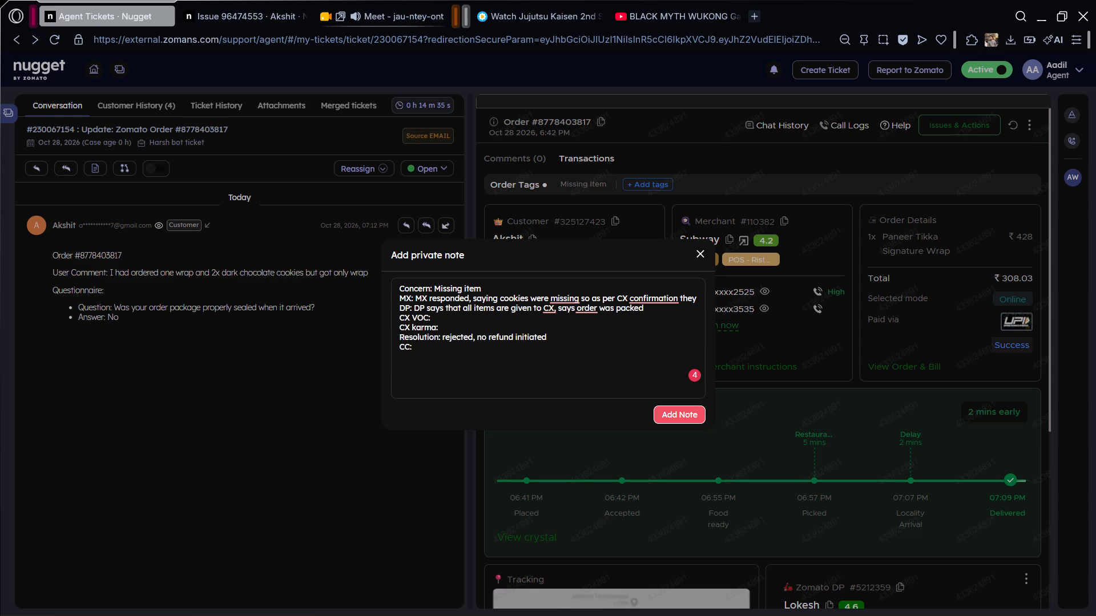
# Complete the MX line with "gave veg kabab rolls".
pyautogui.write('gave the')
pyautogui.press('space')
pyautogui.press('BackSpace')
pyautogui.press('BackSpace')
pyautogui.press('BackSpace')
pyautogui.press('BackSpace')
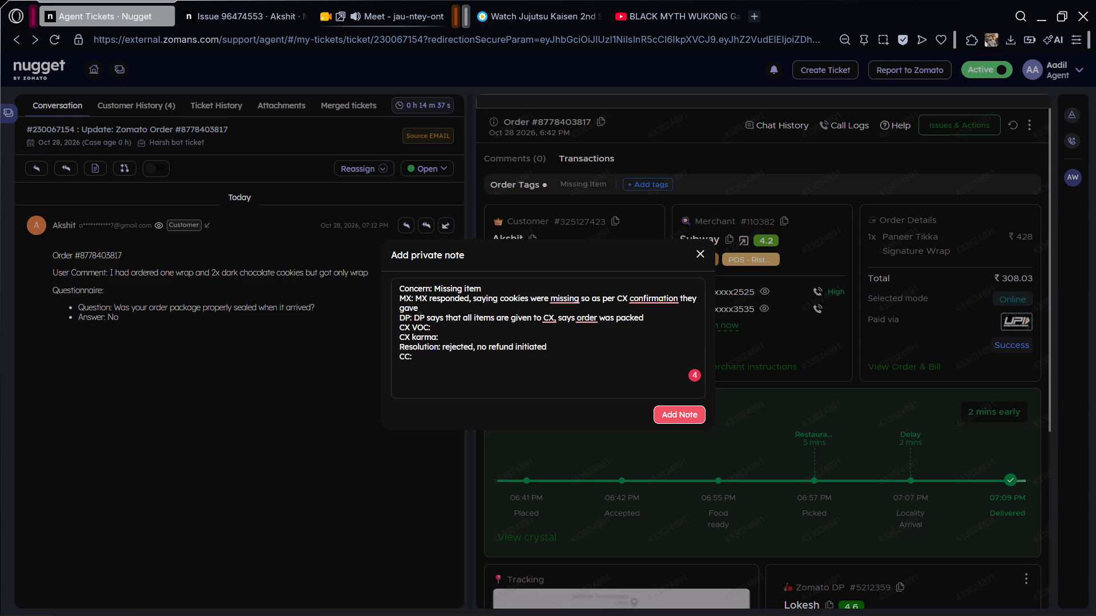
pyautogui.write('ve')
pyautogui.write('g kabab rools')
pyautogui.press('space')
pyautogui.press('BackSpace')
pyautogui.press('BackSpace')
pyautogui.press('BackSpace')
pyautogui.press('BackSpace')
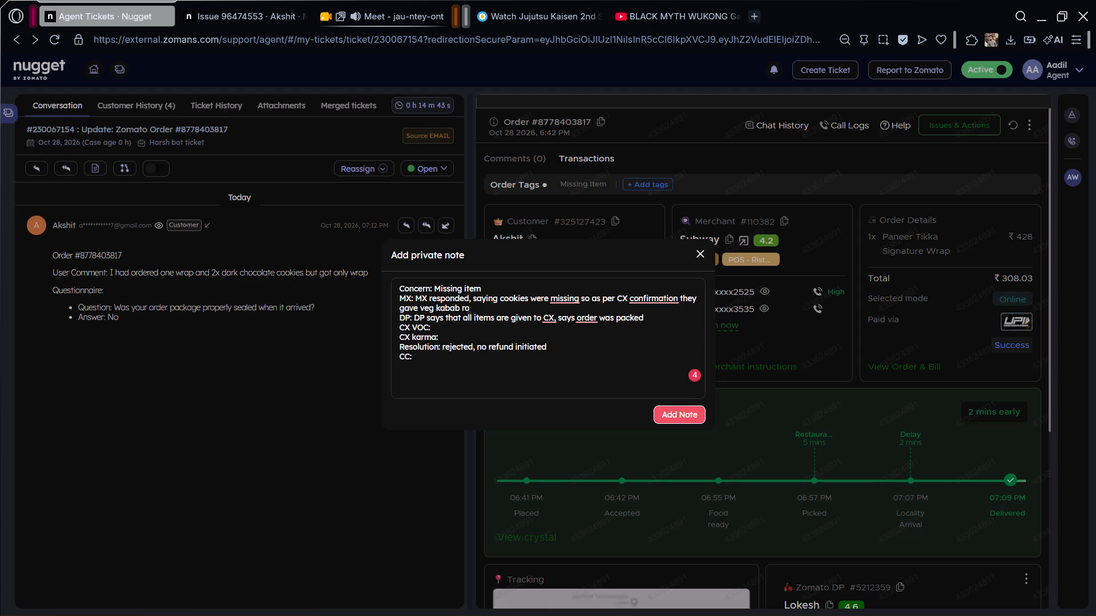
pyautogui.write('lls a')
pyautogui.press('BackSpace')
pyautogui.press('a')
pyautogui.press('BackSpace')
# Extend the note's Resolution line with "as CX confirmed for the replacement item".
pyautogui.click(624, 350)
pyautogui.press('space')
pyautogui.write('as CX')
pyautogui.press('space')
pyautogui.press('BackSpace')
pyautogui.press('BackSpace')
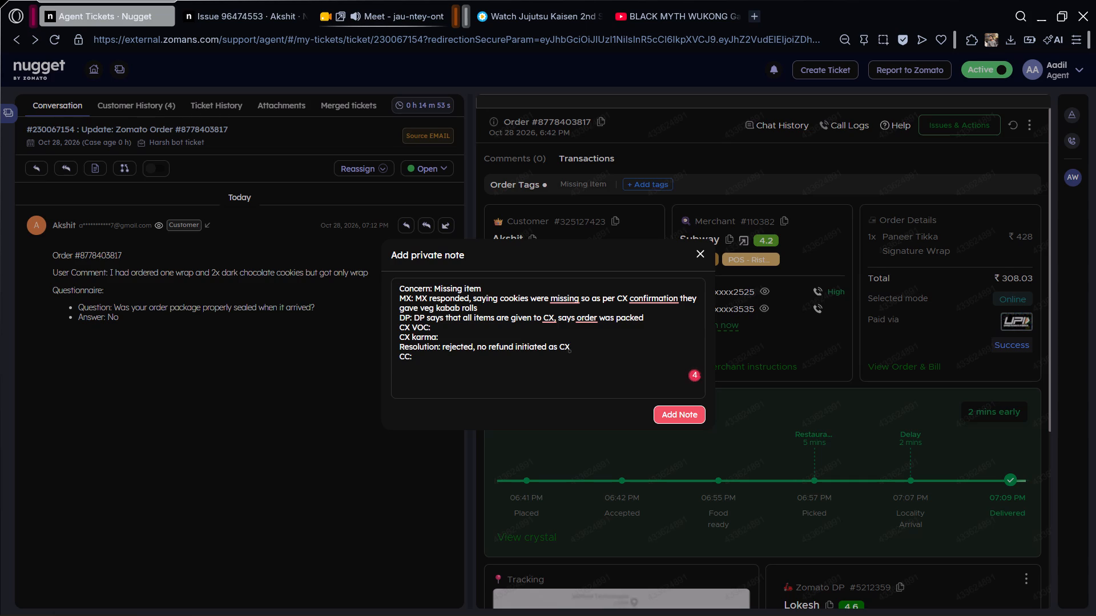
pyautogui.press('BackSpace')
pyautogui.write('CX confri')
pyautogui.press('BackSpace')
pyautogui.press('BackSpace')
pyautogui.write('irmed for the')
pyautogui.press('space')
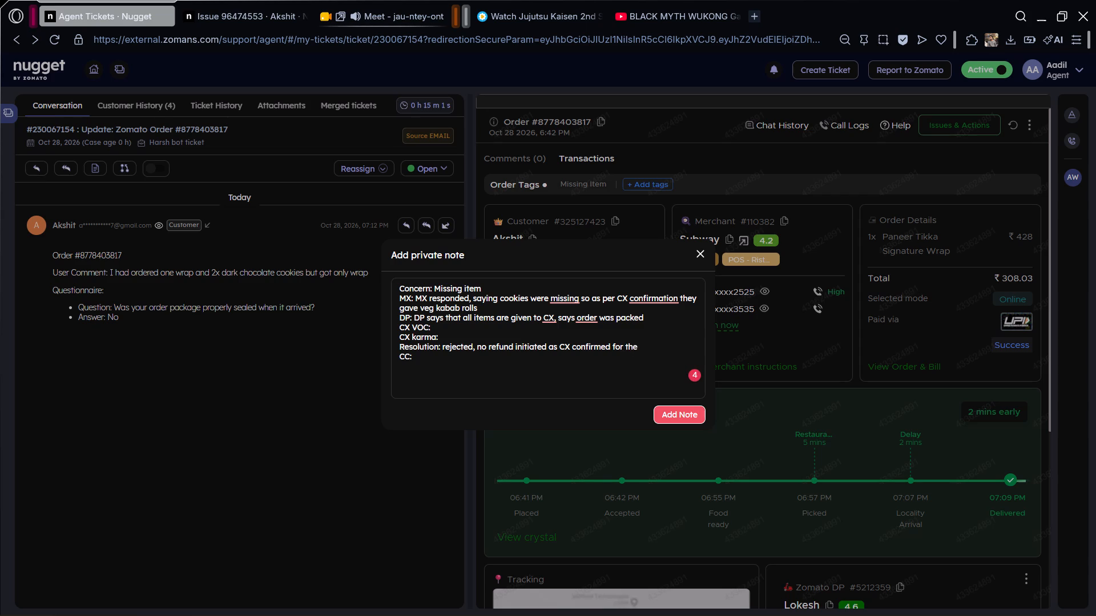
pyautogui.write('reppl')
pyautogui.press('BackSpace')
pyautogui.press('BackSpace')
pyautogui.write('al')
pyautogui.press('BackSpace')
pyautogui.press('BackSpace')
pyautogui.write('lc')
pyautogui.press('BackSpace')
pyautogui.write('acement item')
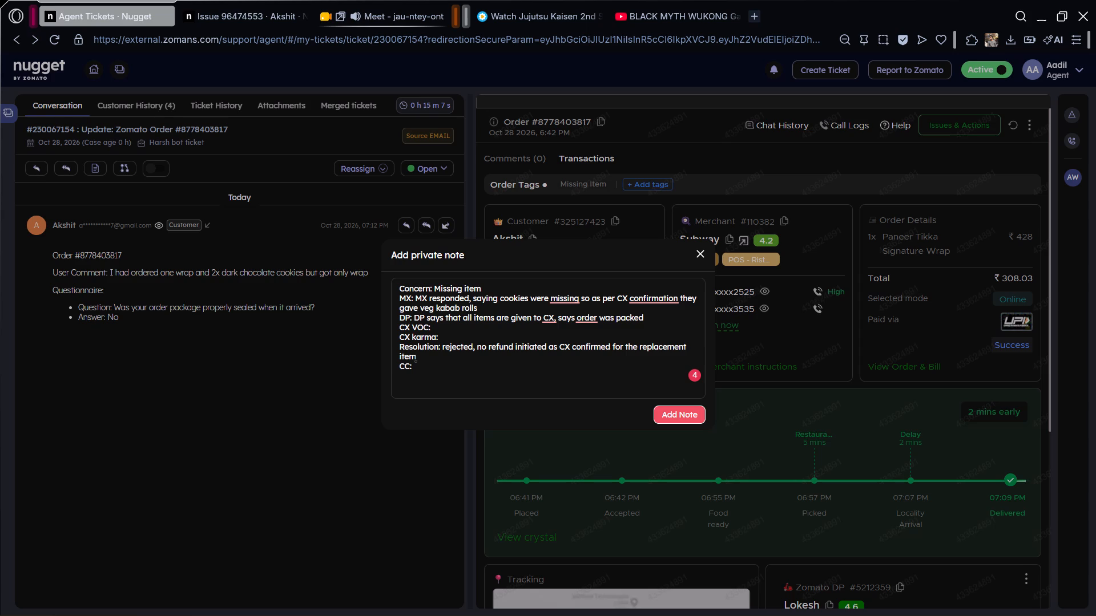
# Enter "iron" as the CX karma in the private note.
pyautogui.click(450, 343)
pyautogui.click(450, 337)
pyautogui.write('iron')
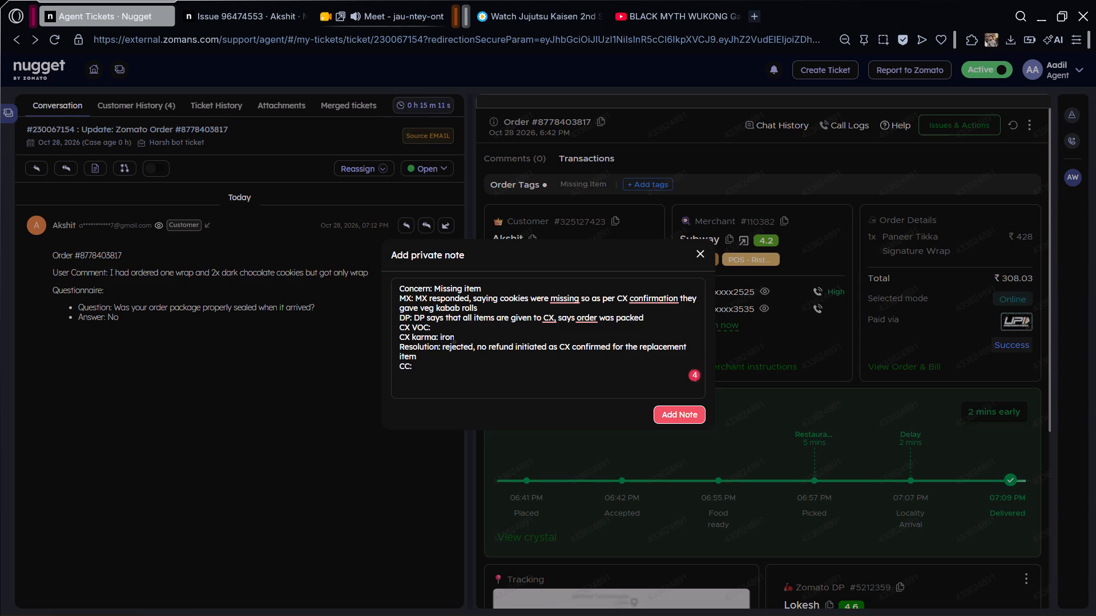
# Copy the customer's comment about ordering a wrap and two cookies from the ticket into the private note's CX VOC line.
pyautogui.click(706, 256)
pyautogui.moveTo(376, 275); pyautogui.dragTo(362, 274)
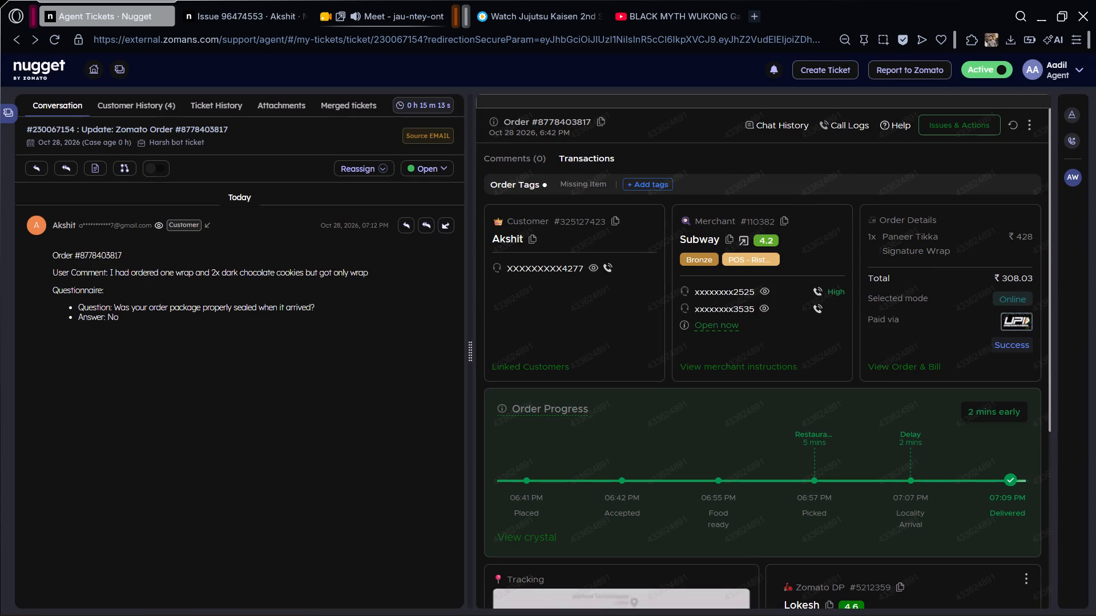
pyautogui.moveTo(362, 274); pyautogui.dragTo(107, 266)
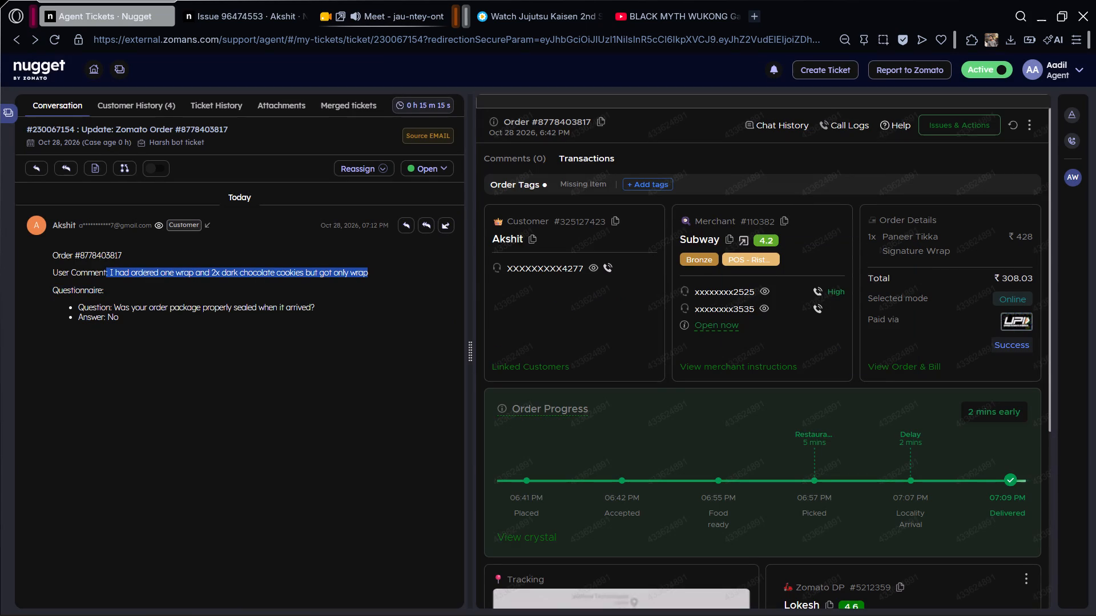
pyautogui.moveTo(107, 266); pyautogui.dragTo(110, 265)
pyautogui.hotkey('ctrl', 'c')
pyautogui.keyDown('ctrl'); pyautogui.click(98, 171); pyautogui.keyUp('ctrl')
pyautogui.keyDown('ctrl'); pyautogui.click(437, 329); pyautogui.keyUp('ctrl')
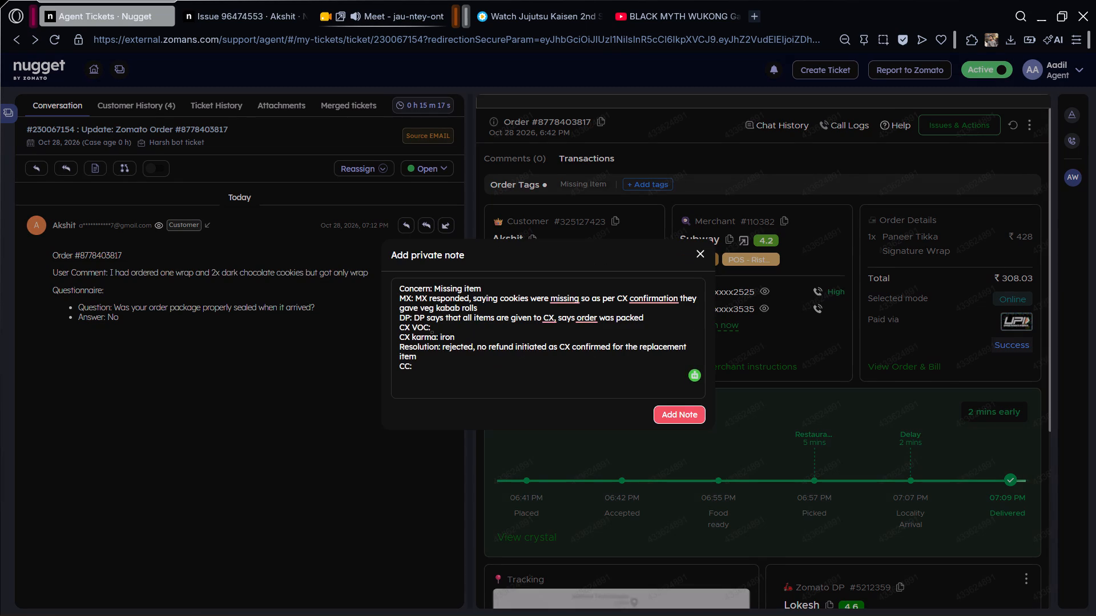
pyautogui.hotkey('ctrl', 'v')
# Replace the DP statement in the private note with "nr".
pyautogui.moveTo(650, 315); pyautogui.dragTo(412, 317)
pyautogui.press('BackSpace')
pyautogui.press('space')
pyautogui.write('nr')
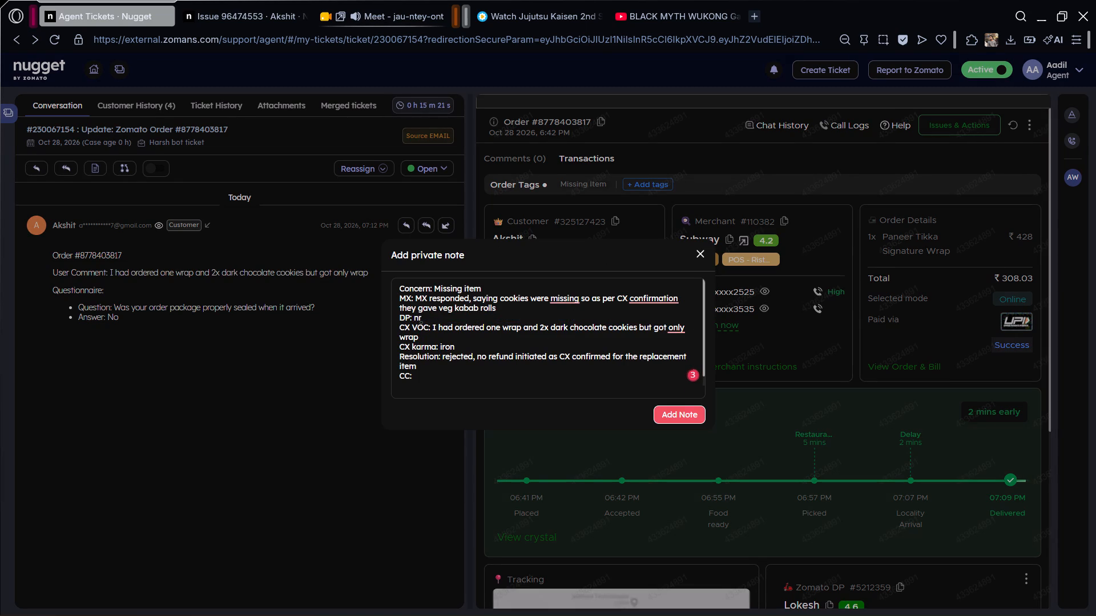
# Enter 1 for CC in the private note.
pyautogui.click(431, 374)
pyautogui.press('1')
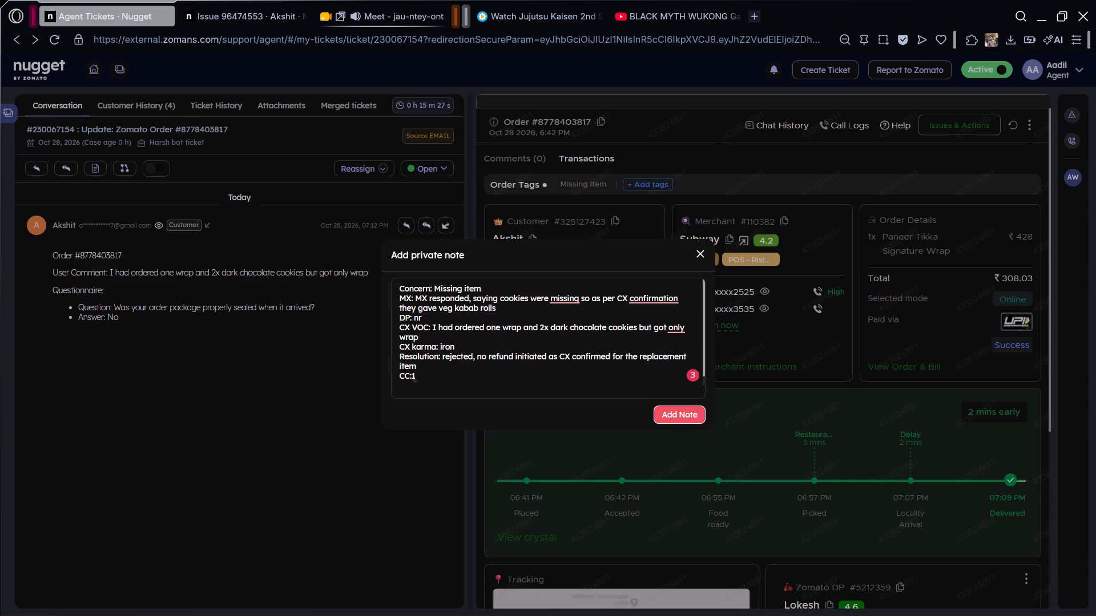
# Append "in the call logs" after "replacement item" on the private note's Resolution line.
pyautogui.click(694, 359)
pyautogui.press('space')
pyautogui.press('Right')
pyautogui.press('Right')
pyautogui.press('Right')
pyautogui.press('Right')
pyautogui.press('Right')
pyautogui.press('space')
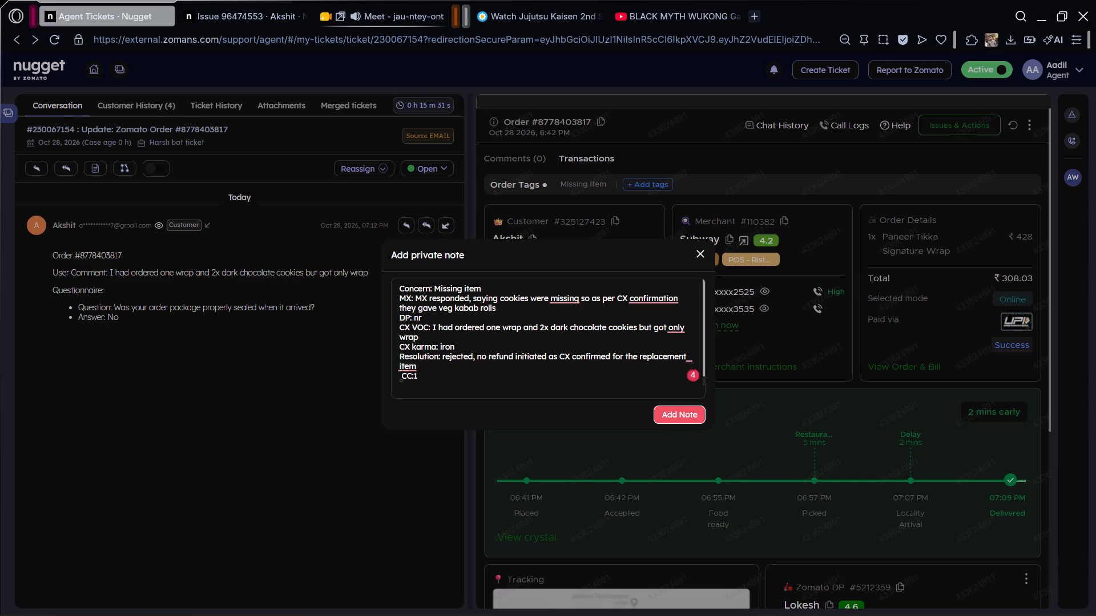
pyautogui.press('Left')
pyautogui.press('Right')
pyautogui.press('BackSpace')
pyautogui.press('Up')
pyautogui.press('Down')
pyautogui.press('Right')
pyautogui.press('Right')
pyautogui.press('Right')
pyautogui.press('Up')
pyautogui.press('Right')
pyautogui.press('Right')
pyautogui.press('space')
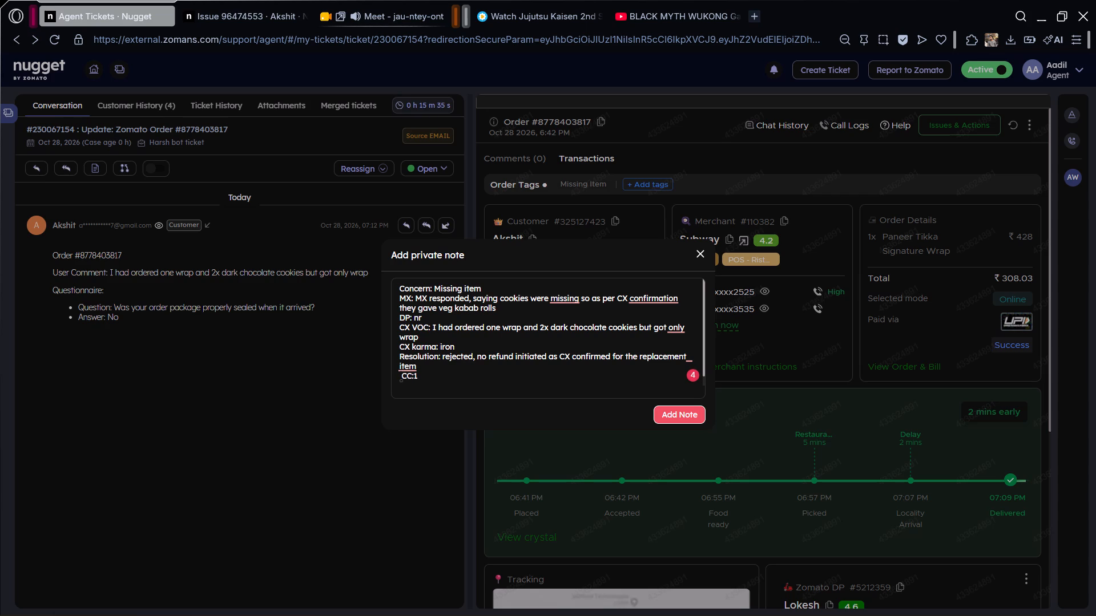
pyautogui.press('Left')
pyautogui.press('Right')
pyautogui.press('BackSpace')
pyautogui.press('Up')
pyautogui.press('Down')
pyautogui.press('Right')
pyautogui.press('Right')
pyautogui.press('Right')
pyautogui.press('Up')
pyautogui.press('Right')
pyautogui.press('Right')
pyautogui.press('Left')
pyautogui.press('space')
pyautogui.write('i')
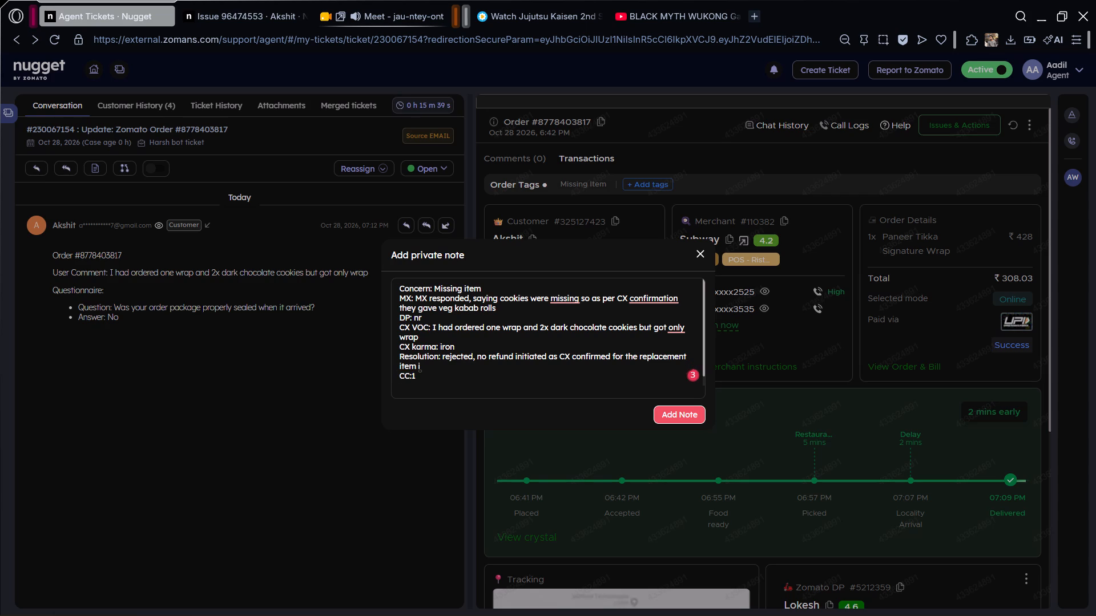
pyautogui.press('space')
pyautogui.press('BackSpace')
pyautogui.write('n the call logs')
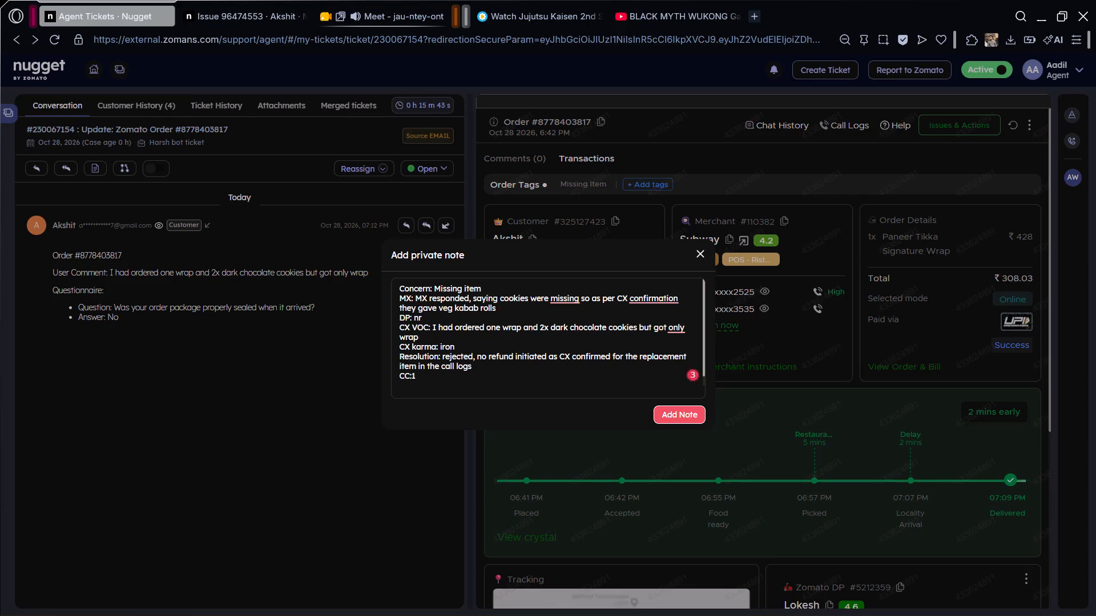
# Add the completed private note to the ticket.
pyautogui.click(683, 421)
# Check the filled ticket properties and change the ticket's status to Closed, confirming the change.
pyautogui.click(1071, 110)
pyautogui.scroll(1, 994, 251)
pyautogui.scroll(-1, 994, 251)
pyautogui.scroll(3, 994, 251)
pyautogui.scroll(-1, 994, 251)
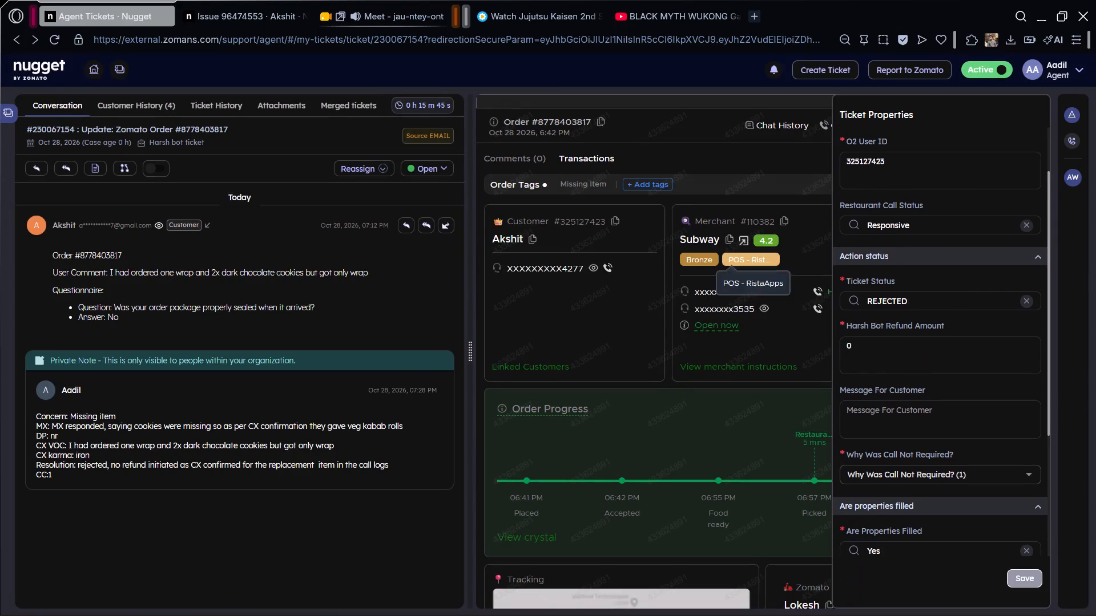
pyautogui.click(438, 171)
pyautogui.click(389, 202)
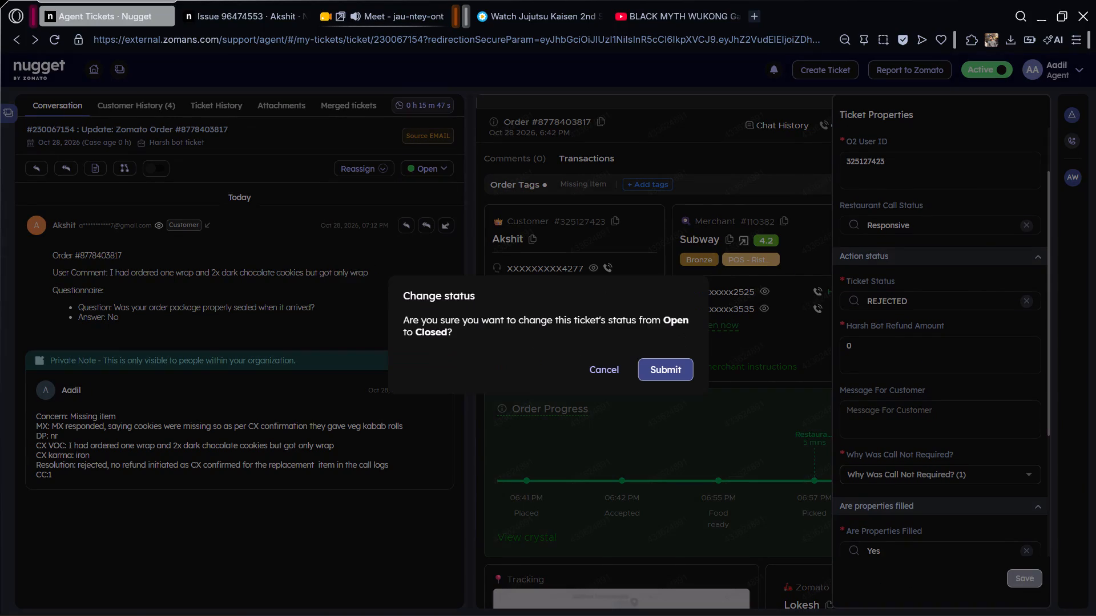
pyautogui.click(694, 362)
pyautogui.click(659, 367)
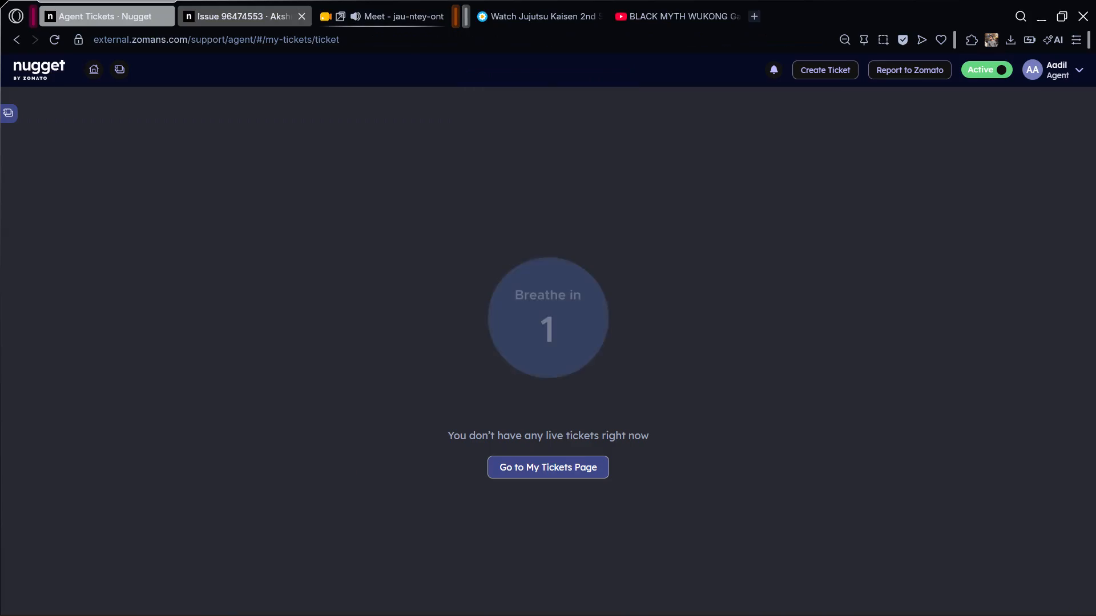
# Close the finished issue's browser tab and go through the agent home page to My Tickets.
pyautogui.click(296, 15)
pyautogui.click(99, 66)
pyautogui.click(116, 70)
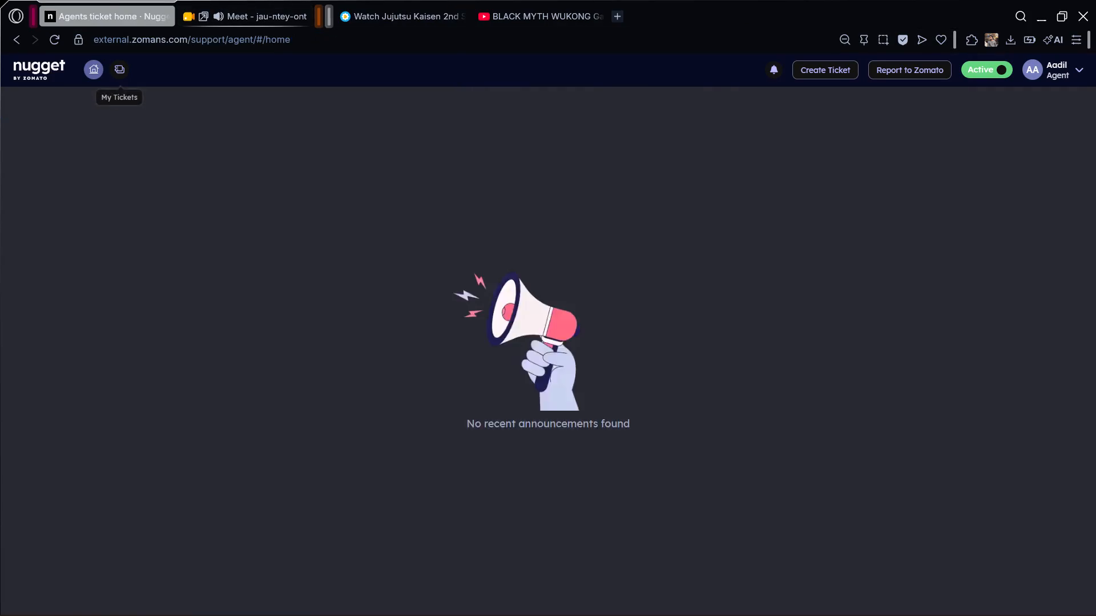